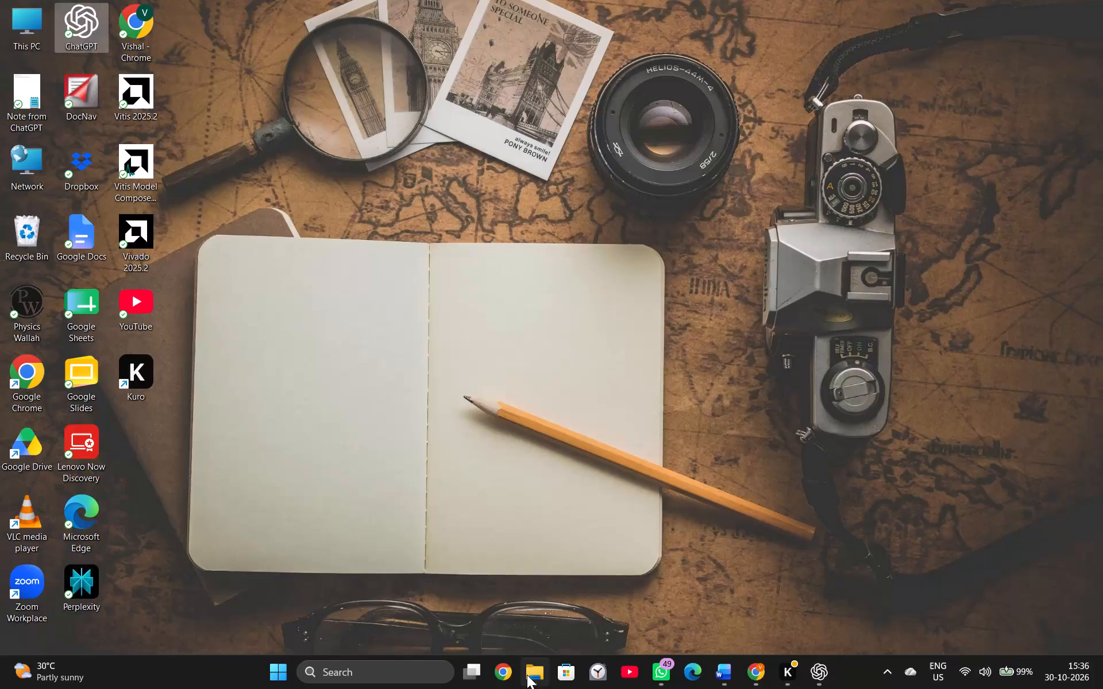
Open the Word document adc report 1 from the adc case study folder and maximize its window.
click(527, 675)
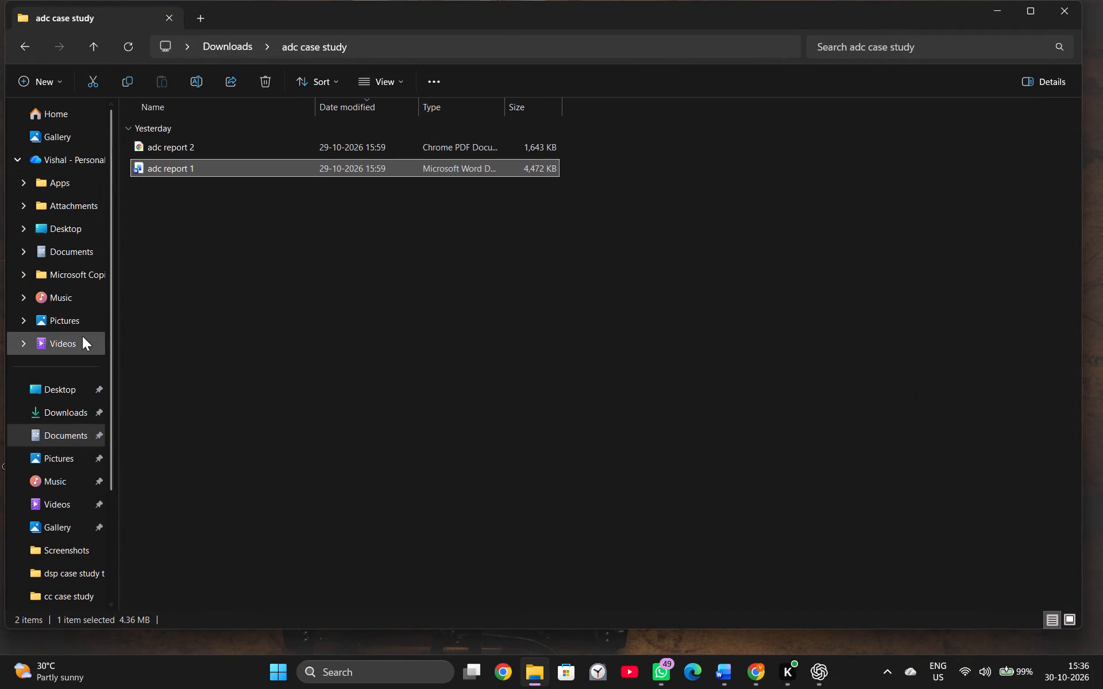
double_click(185, 165)
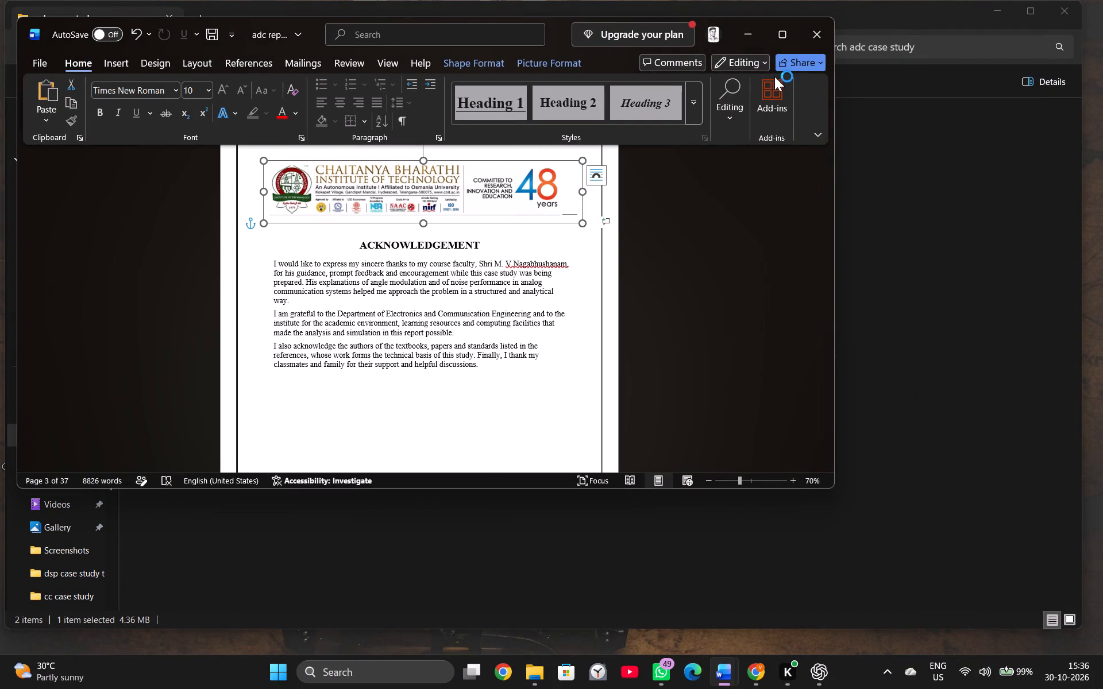
click(779, 38)
Look over the report's front pages, from the cover and declaration to the acknowledgement and contents.
scroll(557, 301, up, 6)
scroll(510, 367, up, 7)
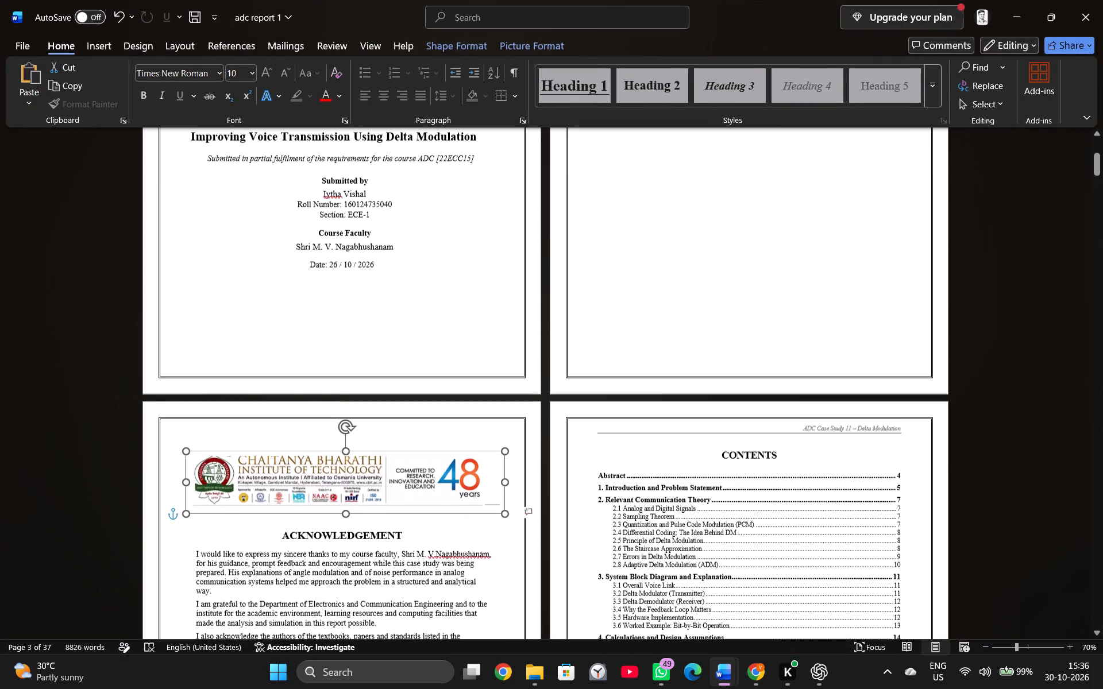
scroll(510, 367, up, 1)
scroll(363, 271, up, 3)
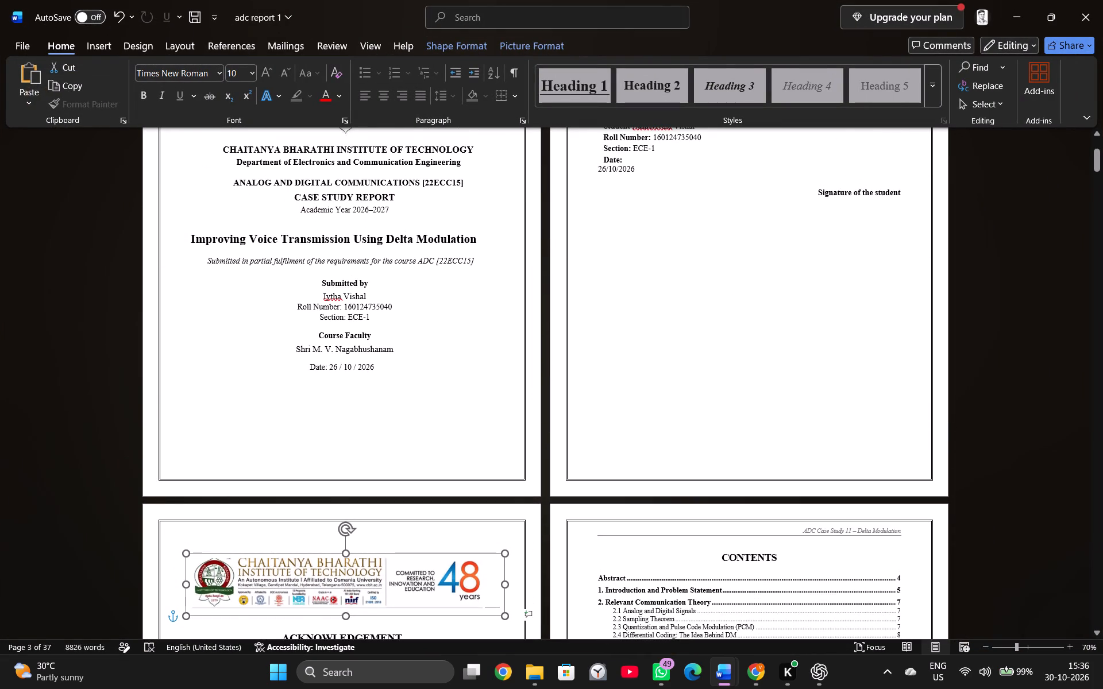
scroll(402, 313, up, 3)
scroll(302, 316, up, 3)
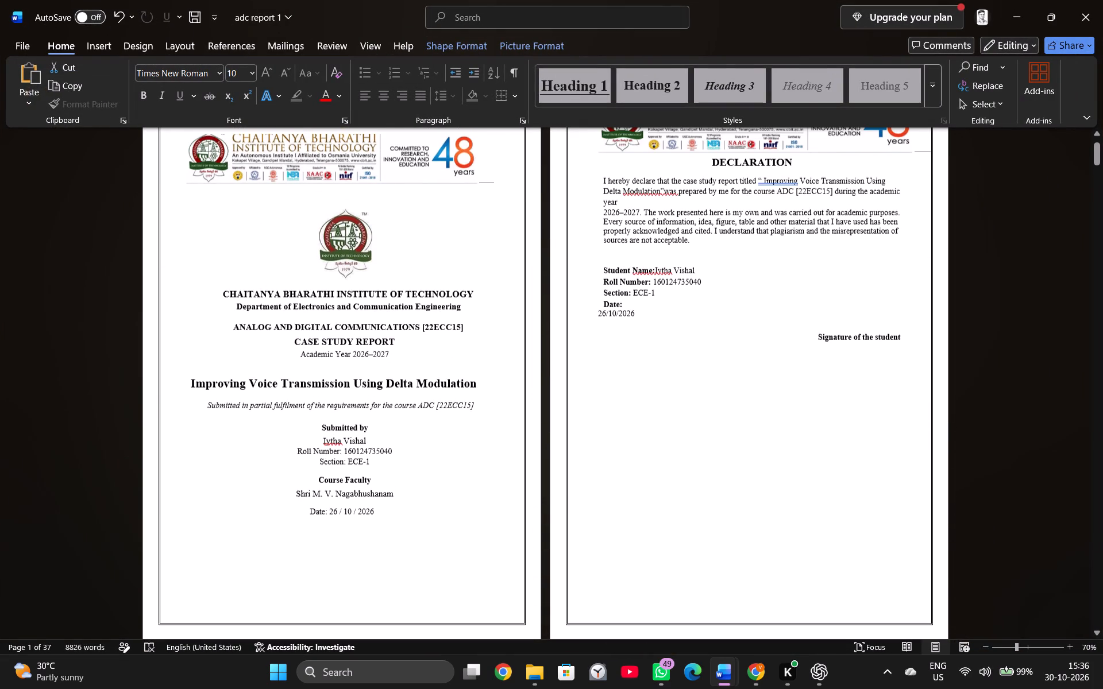
scroll(369, 319, up, 2)
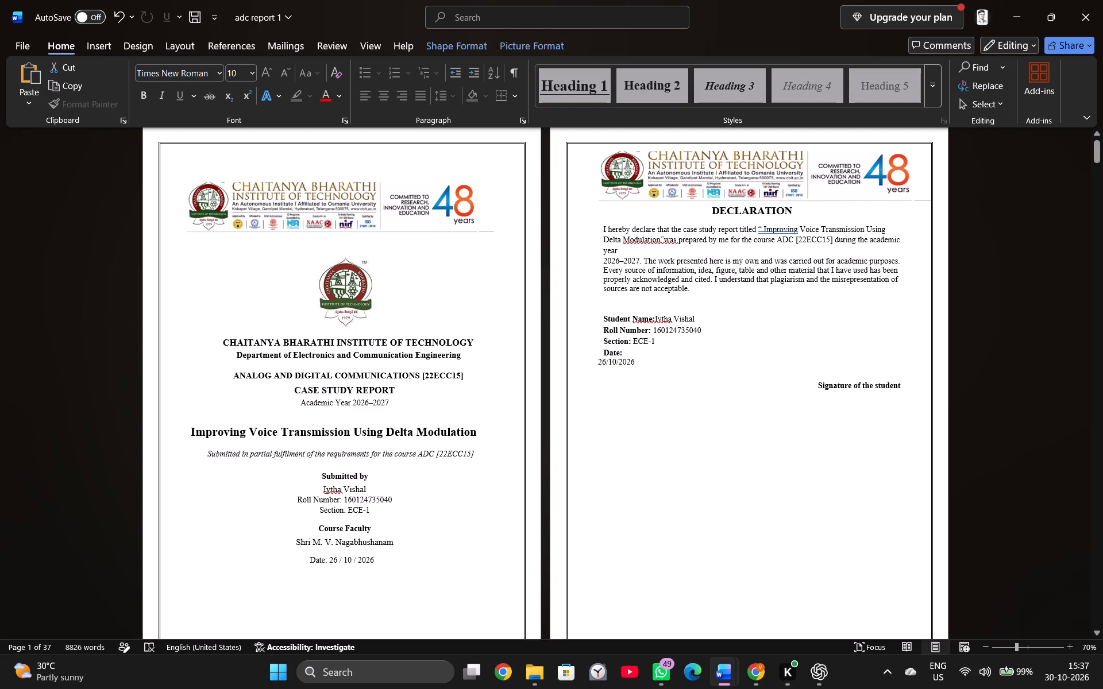
scroll(689, 288, down, 2)
scroll(588, 319, down, 2)
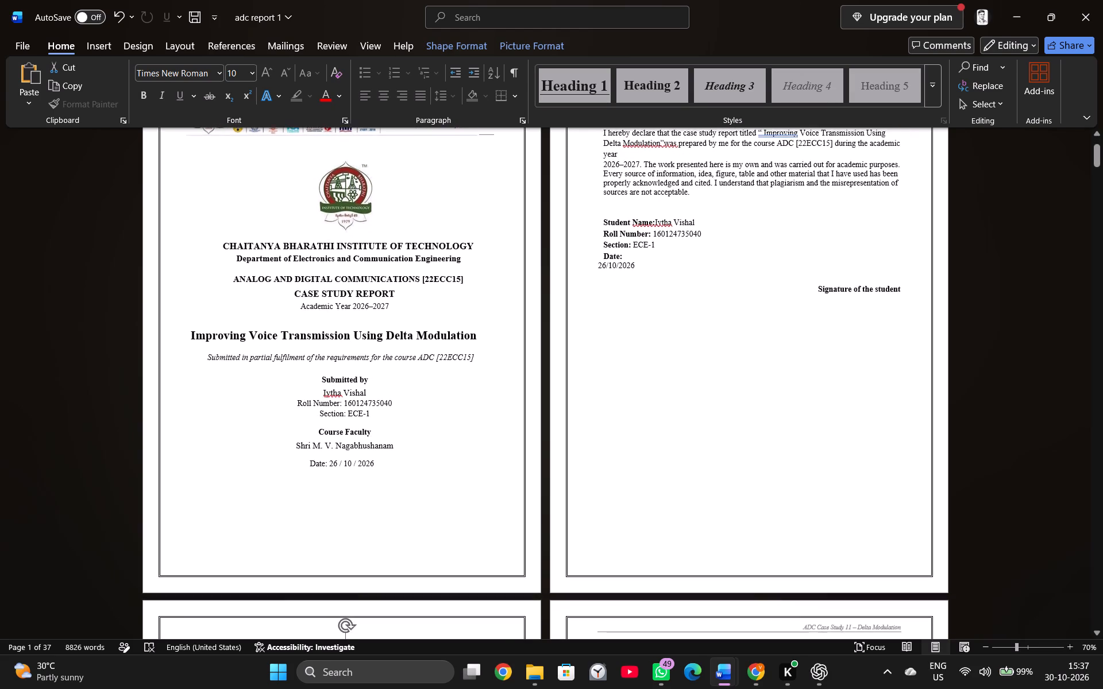
scroll(232, 416, down, 8)
scroll(412, 384, down, 8)
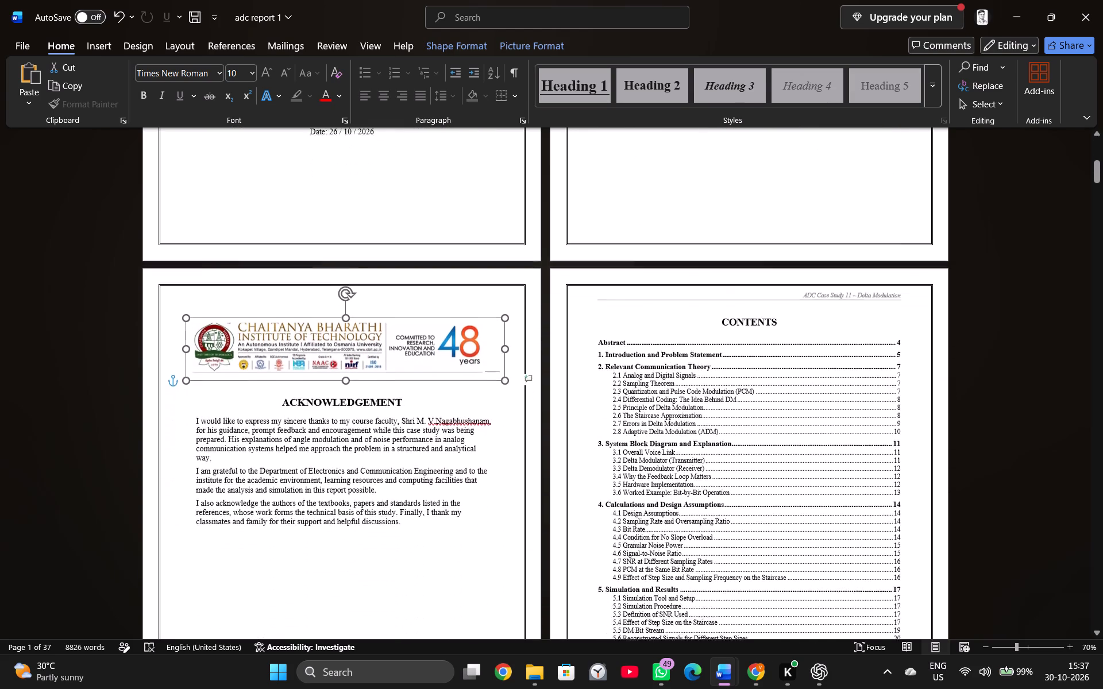
scroll(369, 394, up, 5)
scroll(658, 335, up, 6)
scroll(662, 188, up, 5)
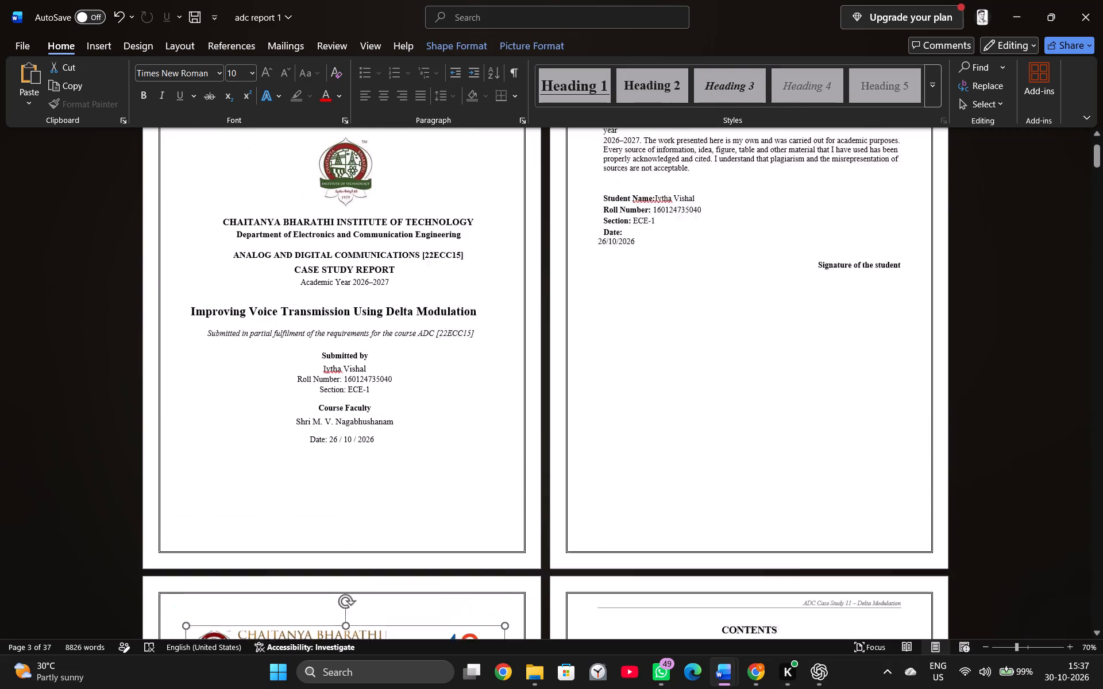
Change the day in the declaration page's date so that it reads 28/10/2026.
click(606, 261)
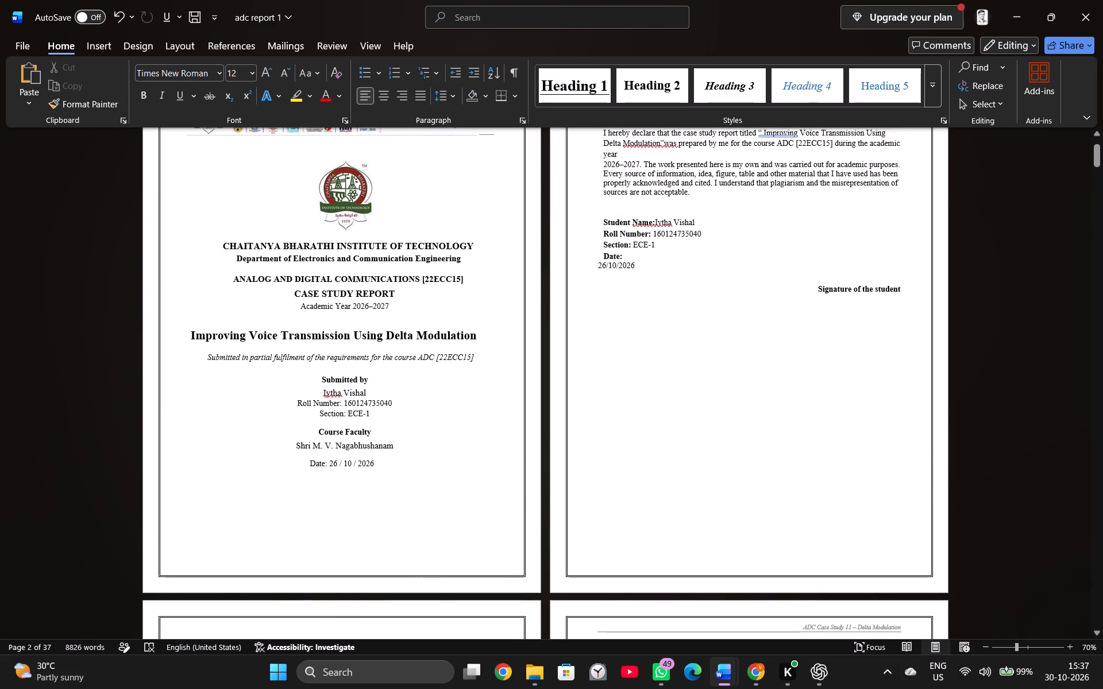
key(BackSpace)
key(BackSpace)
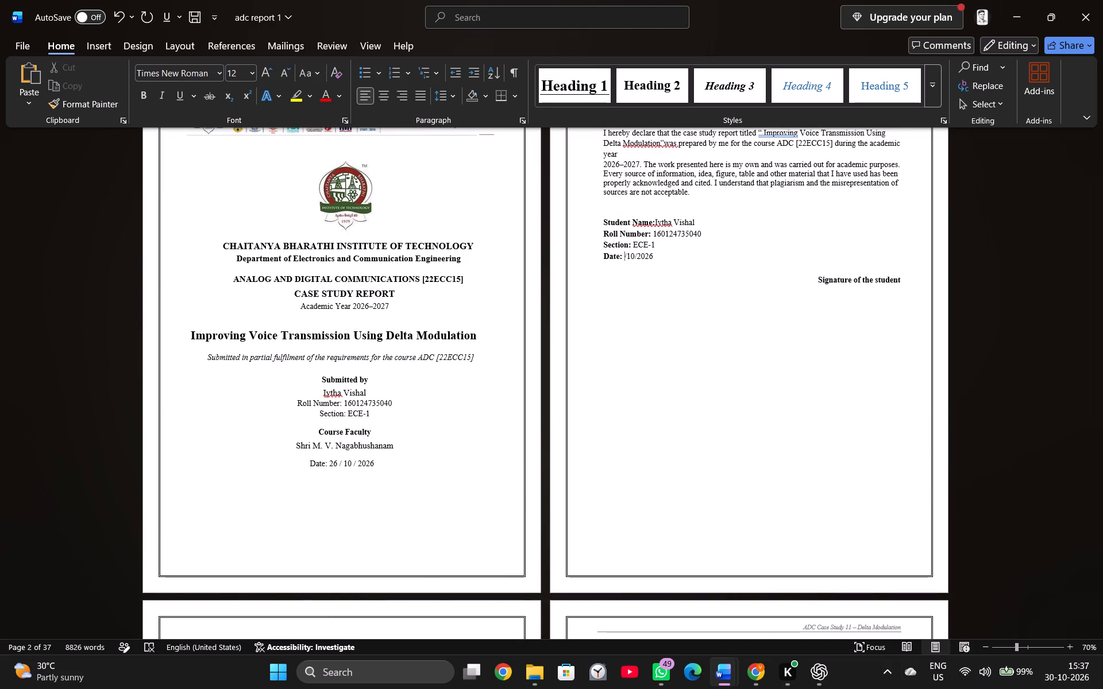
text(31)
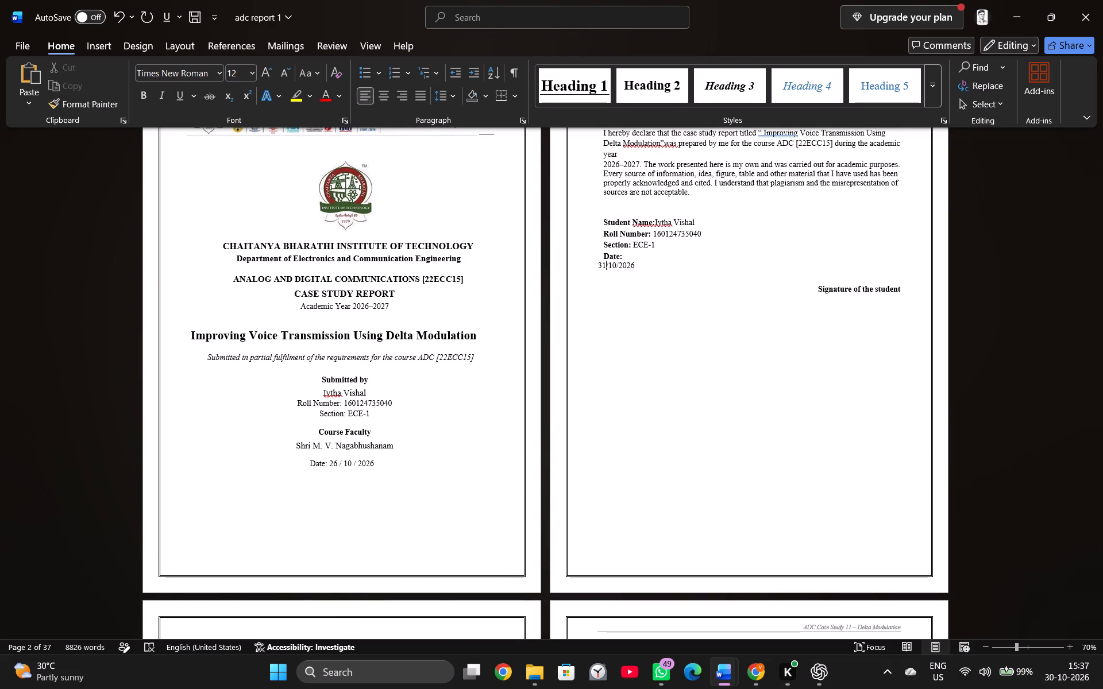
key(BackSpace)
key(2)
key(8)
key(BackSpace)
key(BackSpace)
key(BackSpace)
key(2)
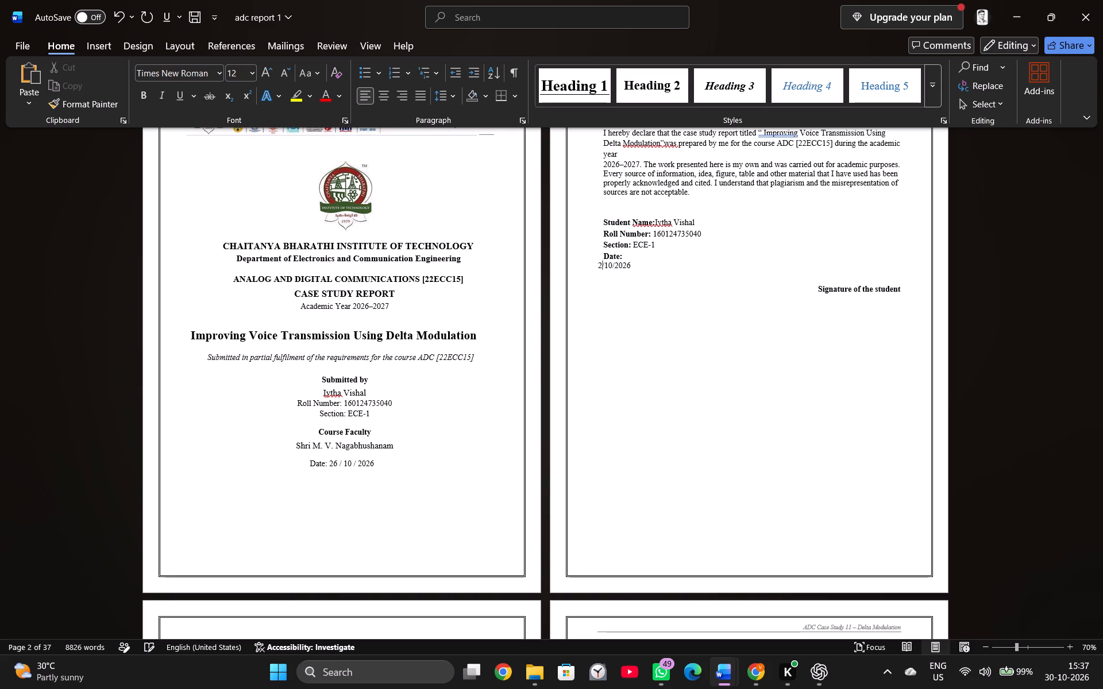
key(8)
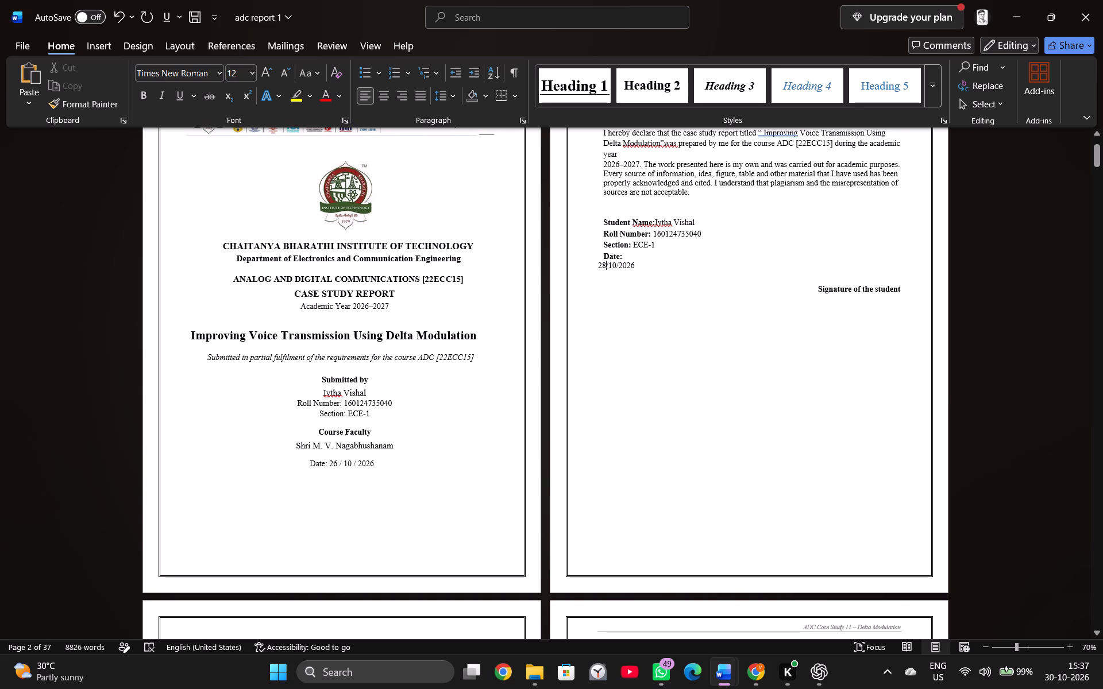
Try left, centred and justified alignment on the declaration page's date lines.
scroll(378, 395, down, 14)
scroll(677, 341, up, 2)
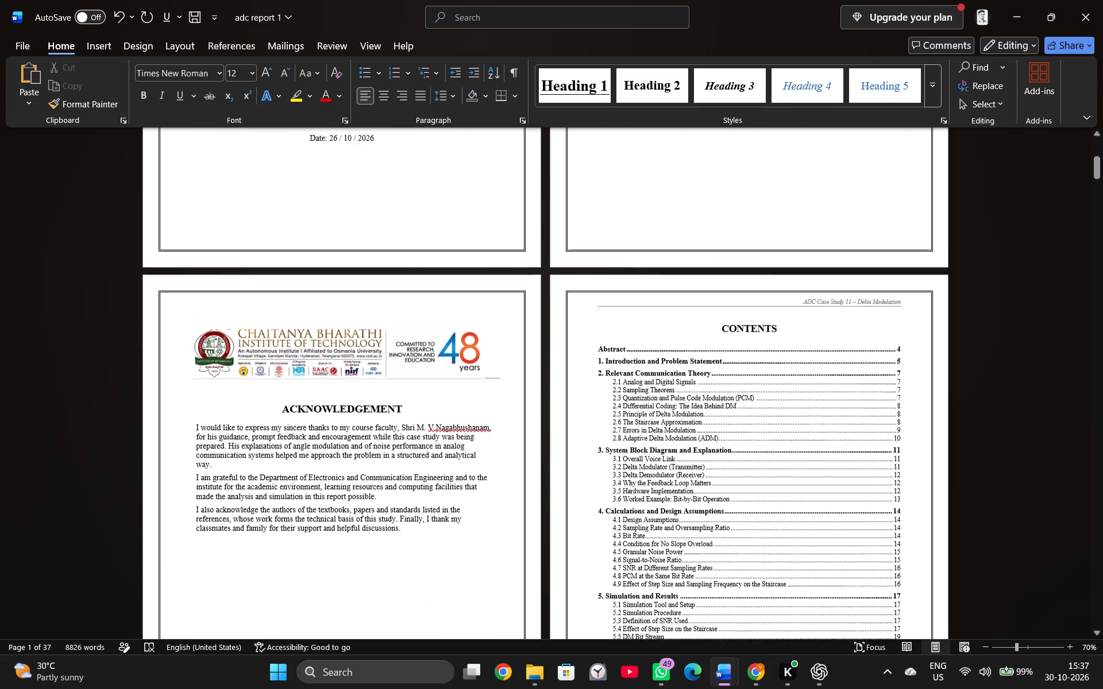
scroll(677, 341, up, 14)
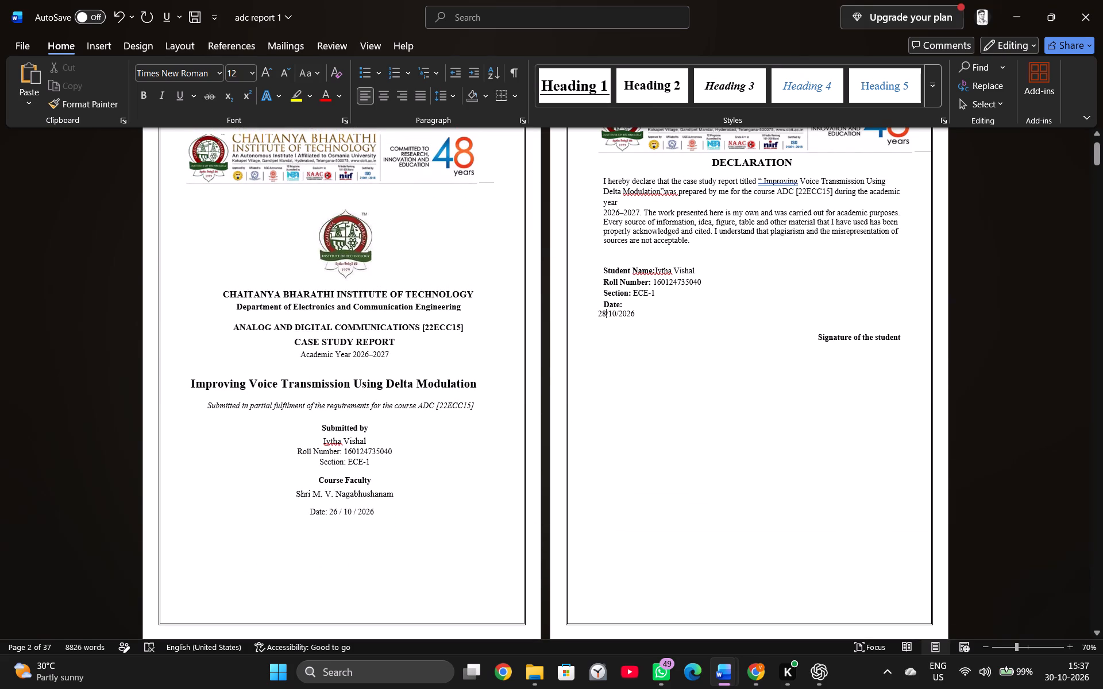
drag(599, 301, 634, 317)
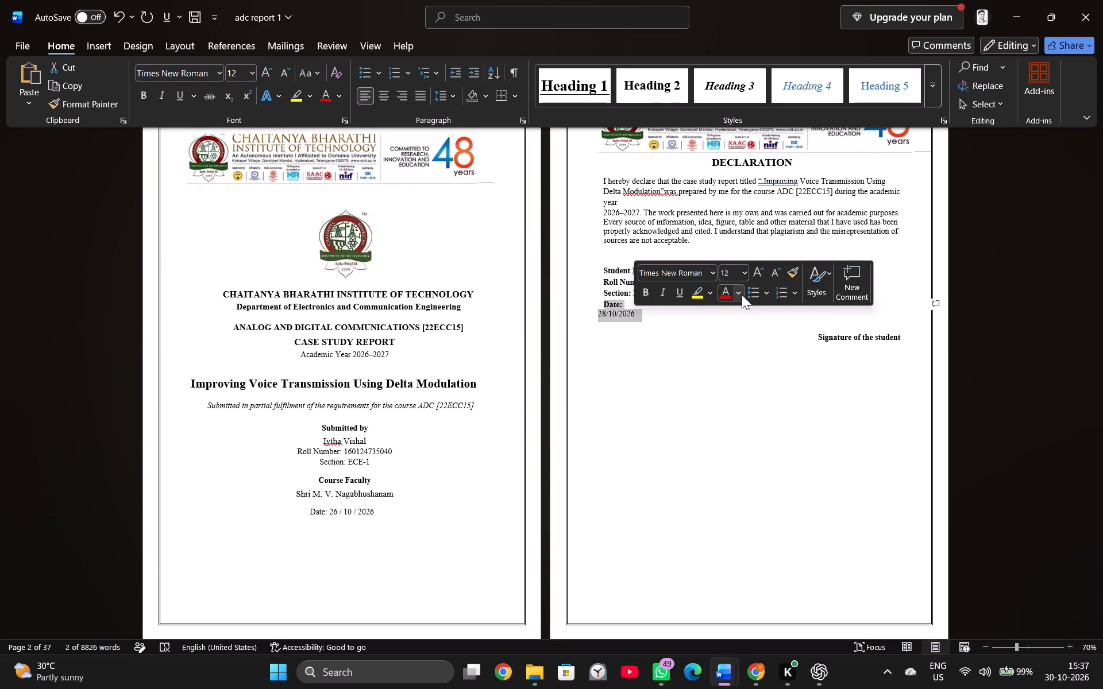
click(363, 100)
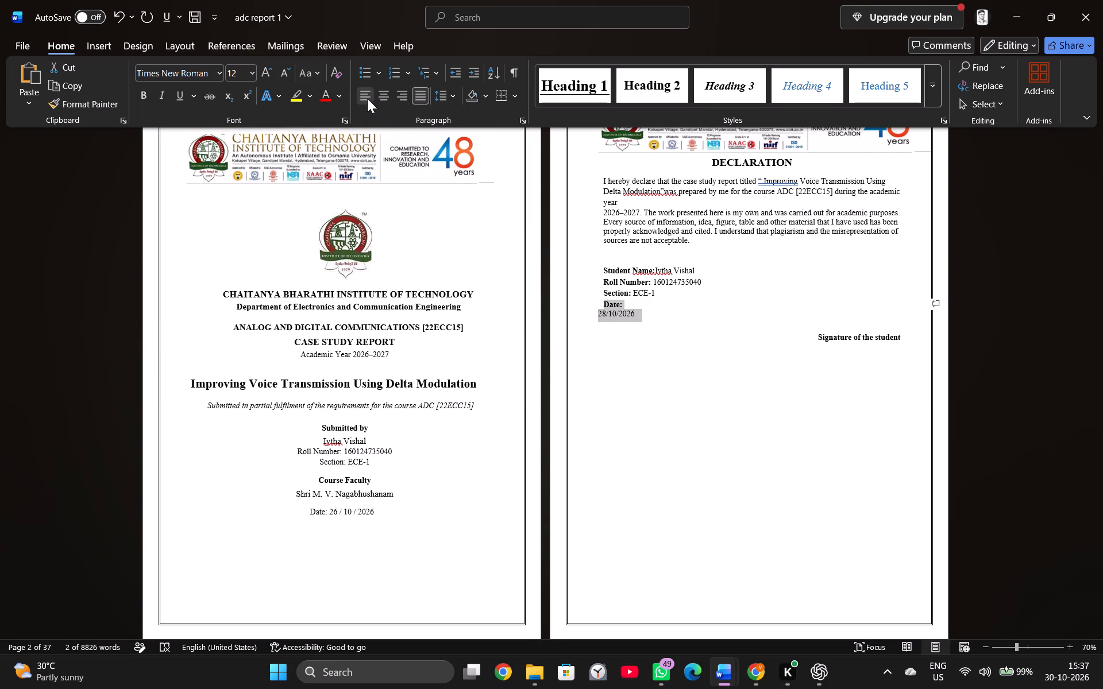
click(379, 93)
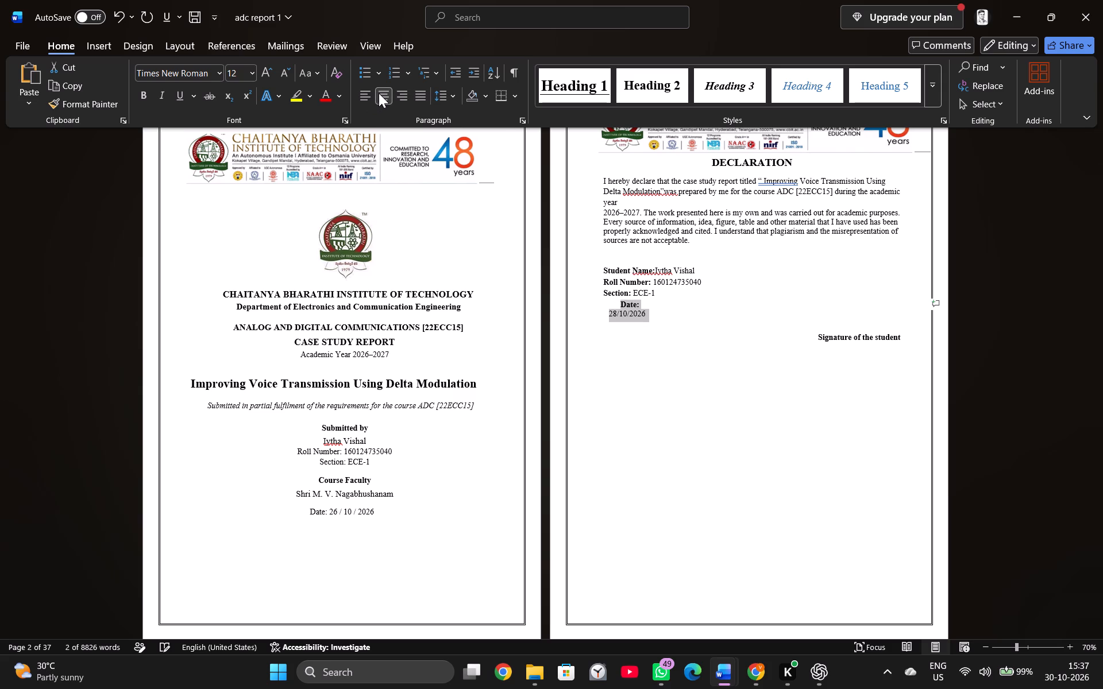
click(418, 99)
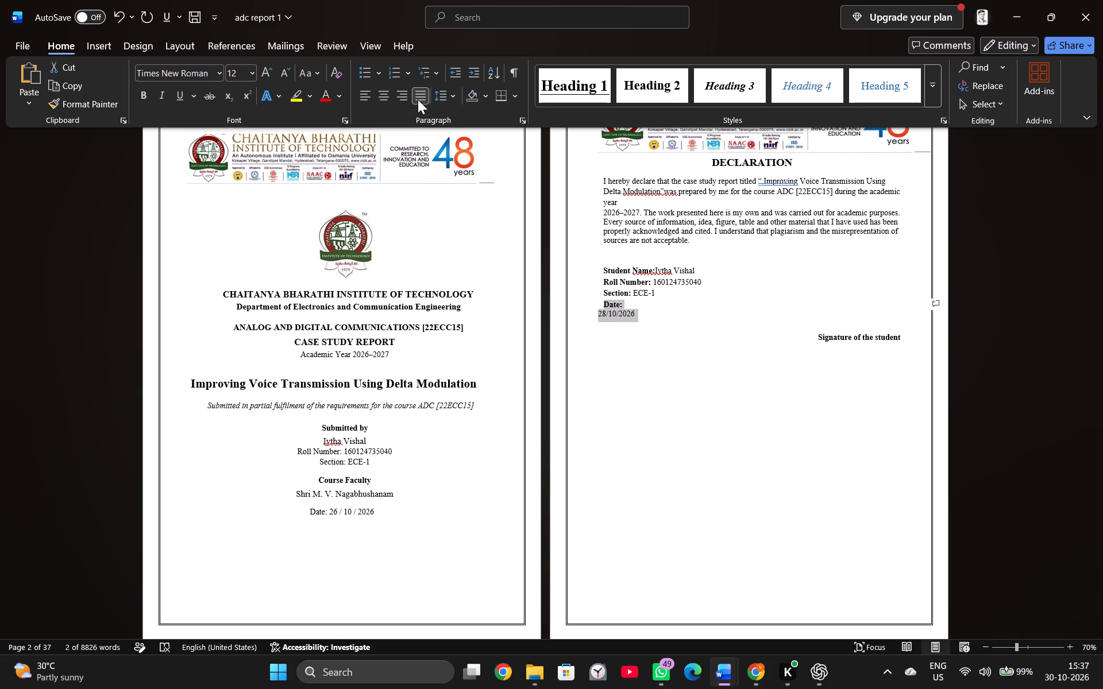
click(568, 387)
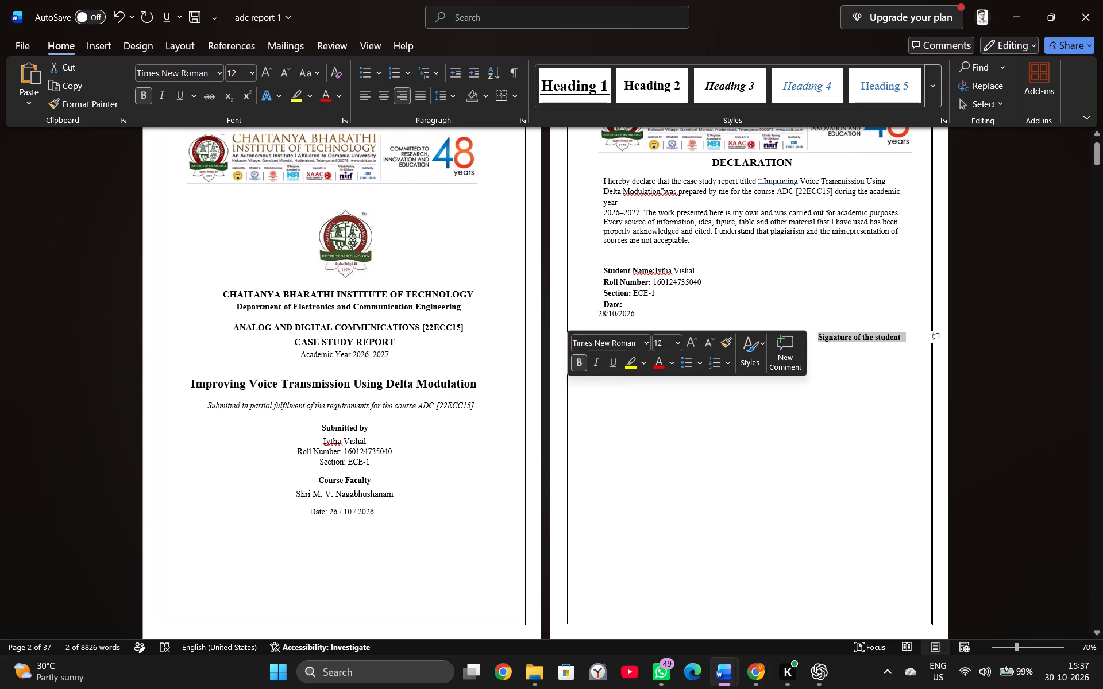
Delete the Date label and its date from the declaration page.
drag(642, 312, 597, 302)
key(BackSpace)
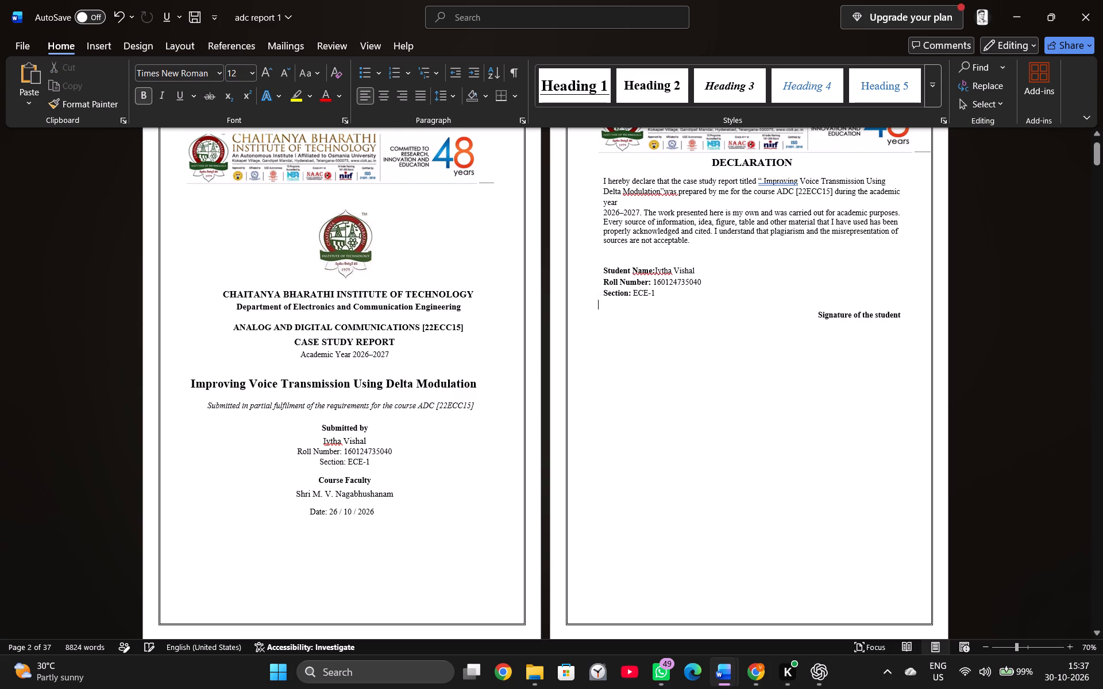
Set the date on the cover page to 28 / 10 / 2026.
scroll(317, 396, down, 15)
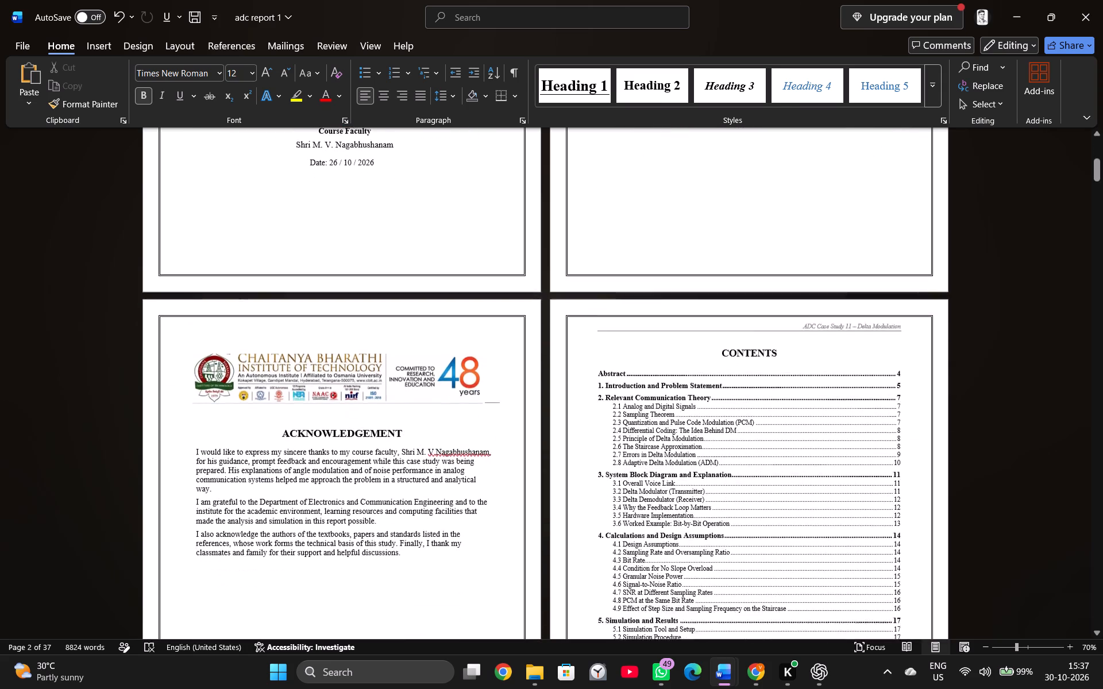
scroll(306, 411, down, 3)
scroll(306, 413, down, 20)
scroll(306, 413, down, 4)
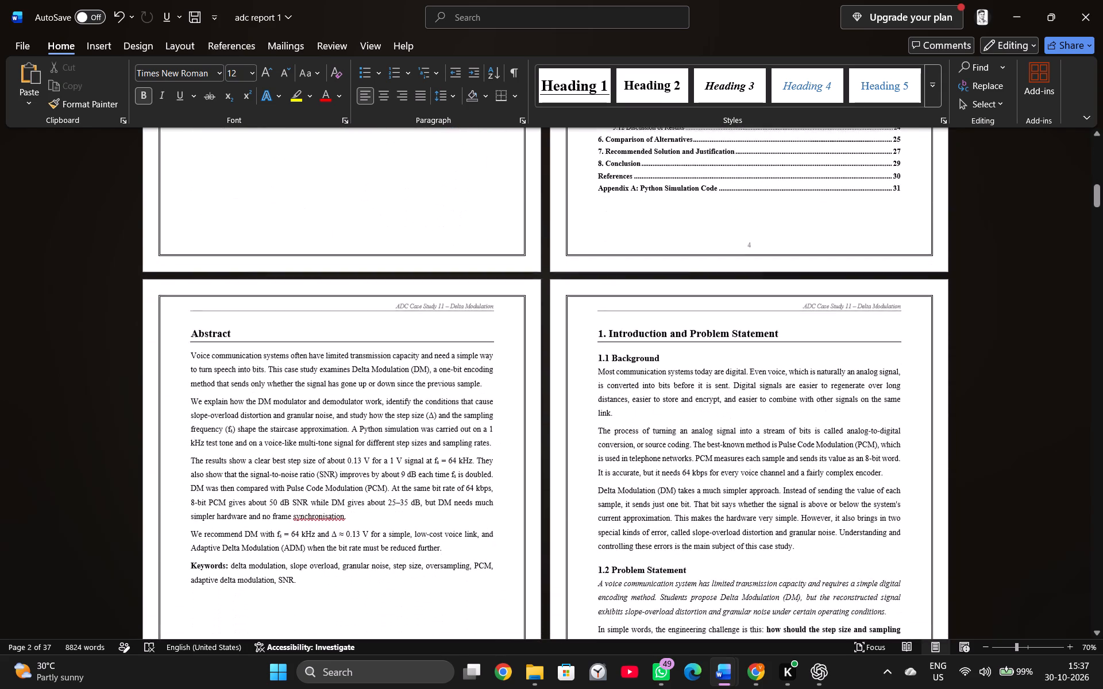
scroll(306, 420, up, 20)
scroll(306, 420, up, 16)
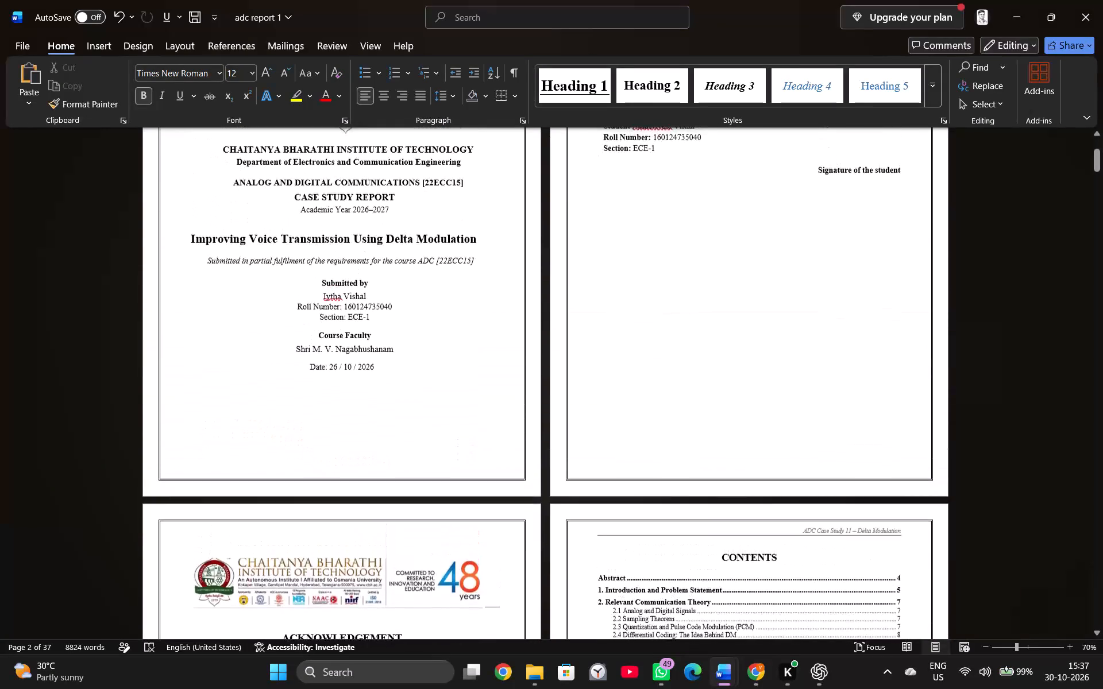
scroll(306, 420, up, 2)
click(333, 412)
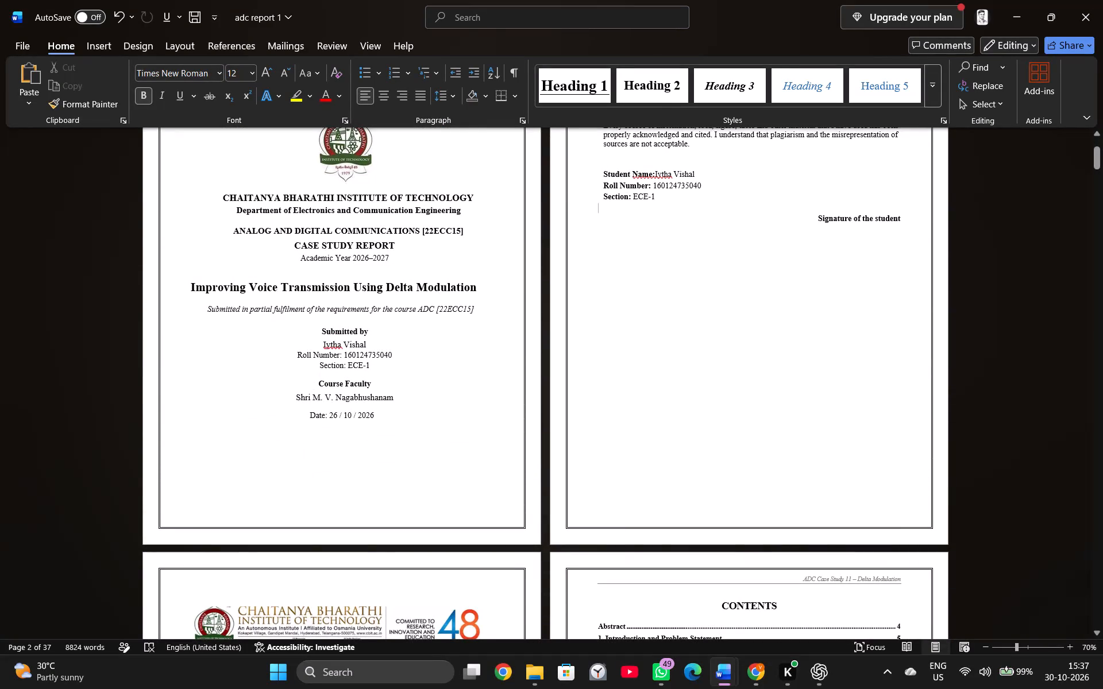
key(Right)
key(BackSpace)
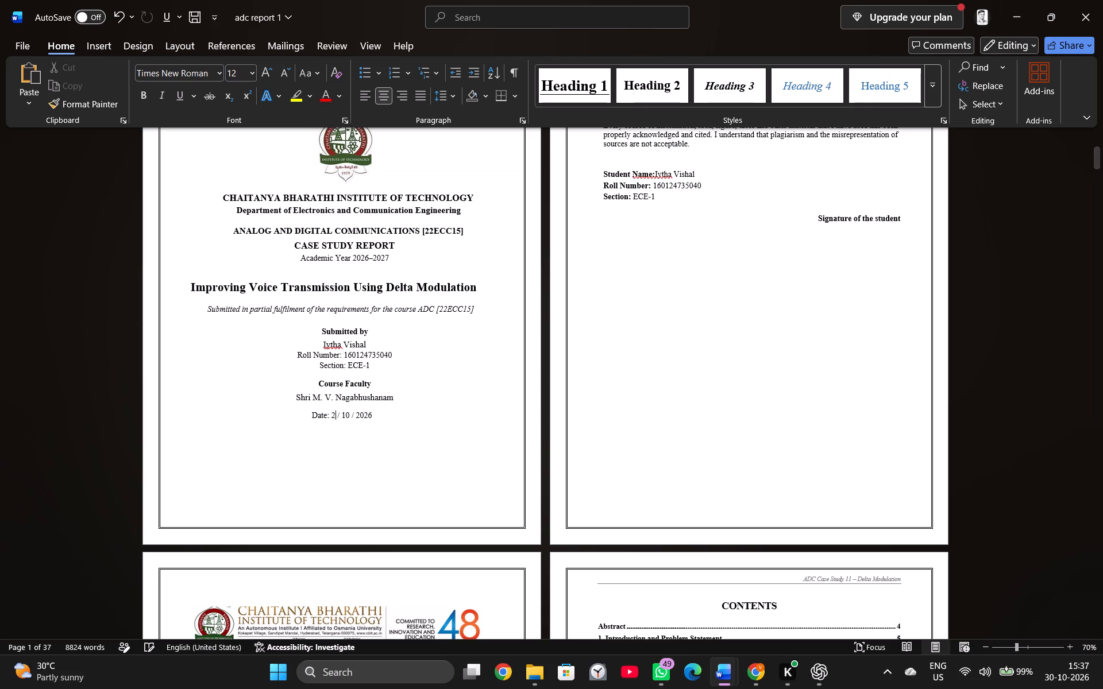
key(8)
Review the edited cover and declaration pages and the pages that follow, through the communication theory chapter.
click(577, 391)
scroll(389, 381, up, 7)
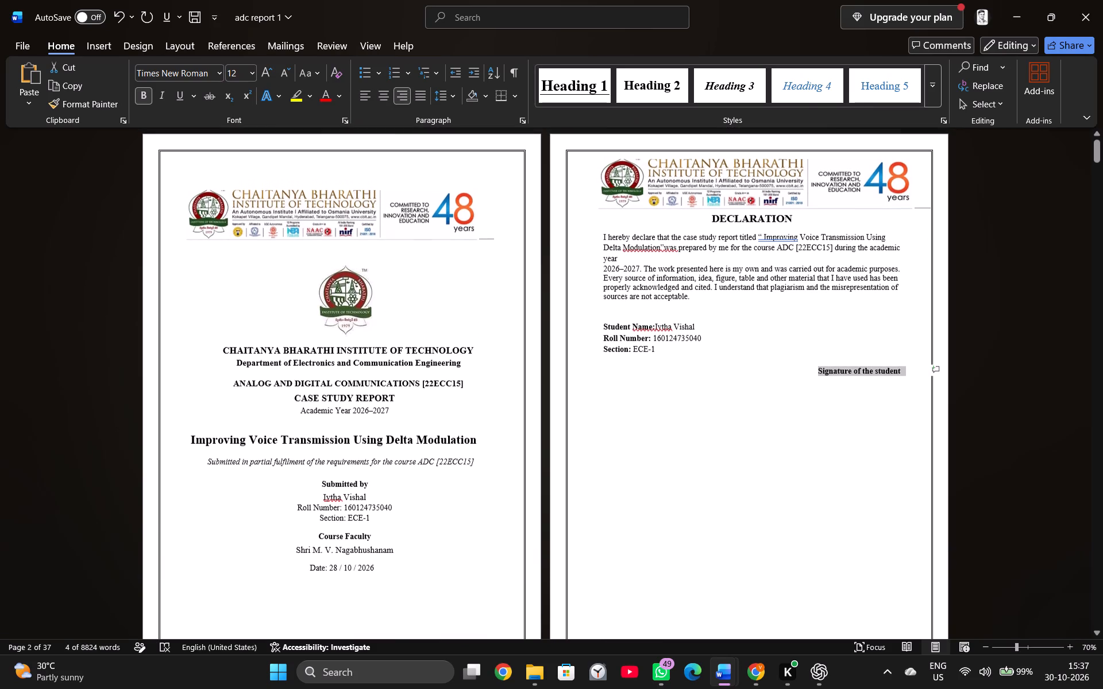
scroll(389, 381, up, 6)
scroll(389, 381, down, 20)
scroll(389, 381, down, 8)
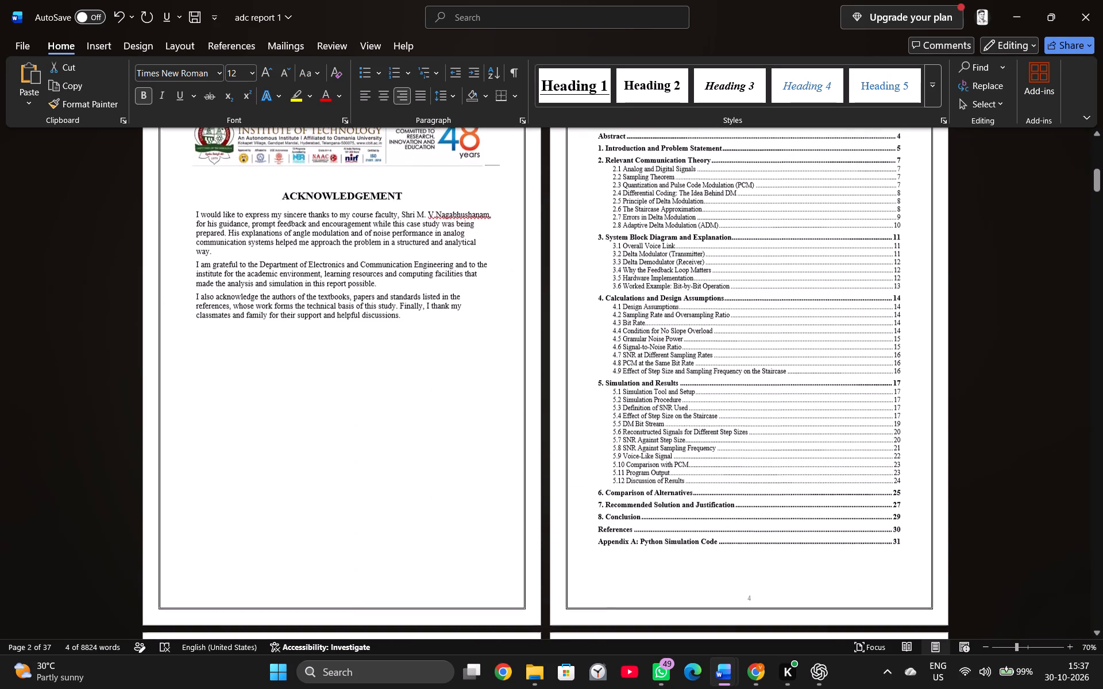
scroll(389, 381, down, 12)
scroll(389, 381, down, 20)
scroll(389, 381, down, 16)
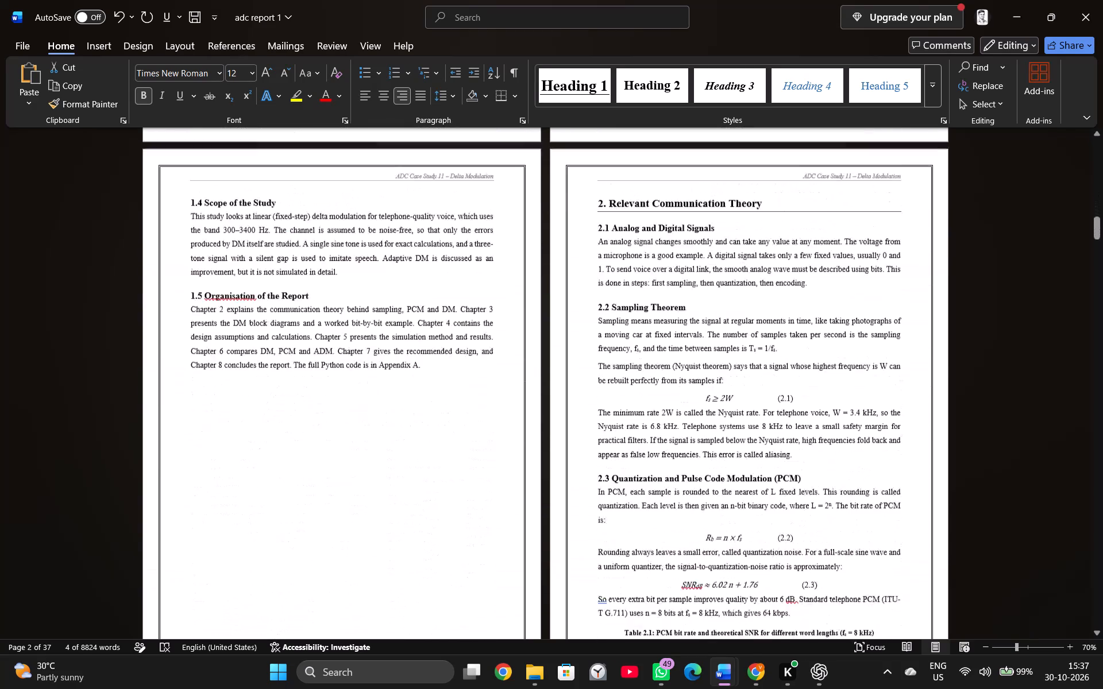
scroll(389, 381, down, 20)
scroll(389, 381, down, 10)
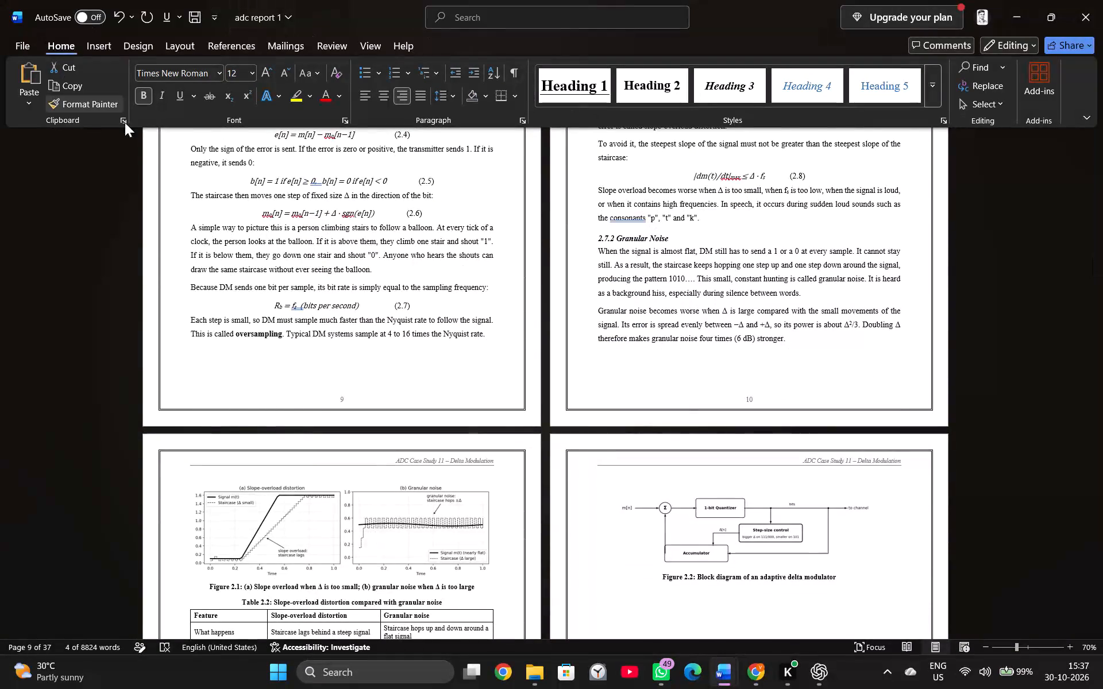
Save the adc report 1 document.
key(ctrl+s)
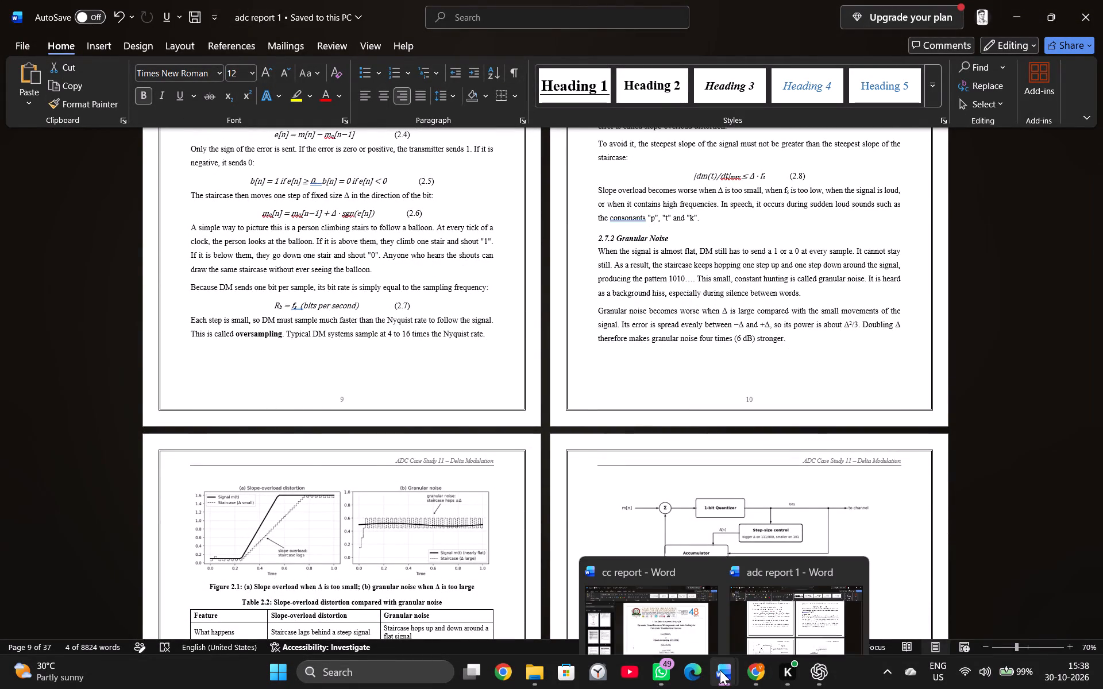
Switch to the cc report document, check its cover and acknowledgement pages, save it and minimize its window.
click(688, 582)
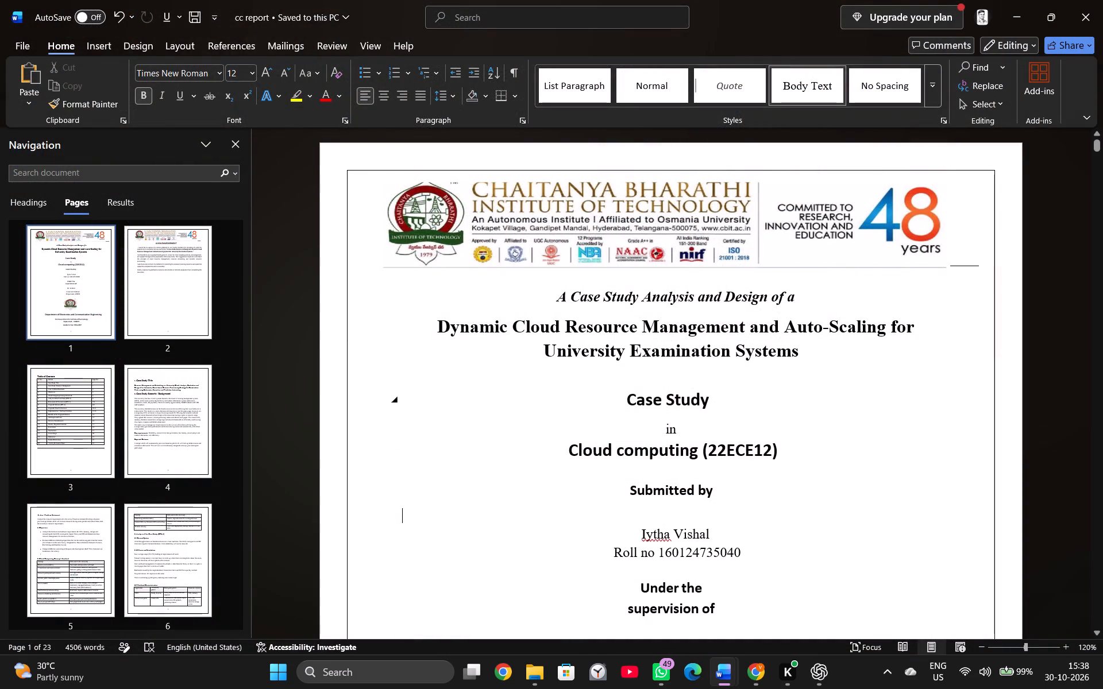
scroll(462, 384, down, 15)
scroll(468, 396, down, 8)
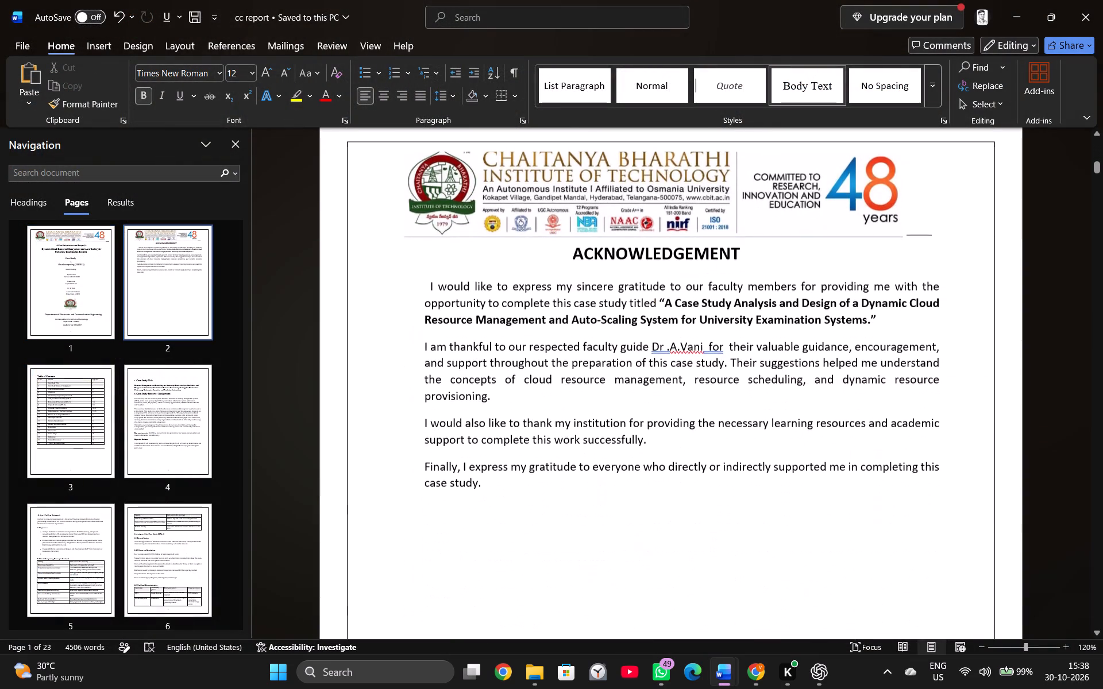
key(ctrl+s)
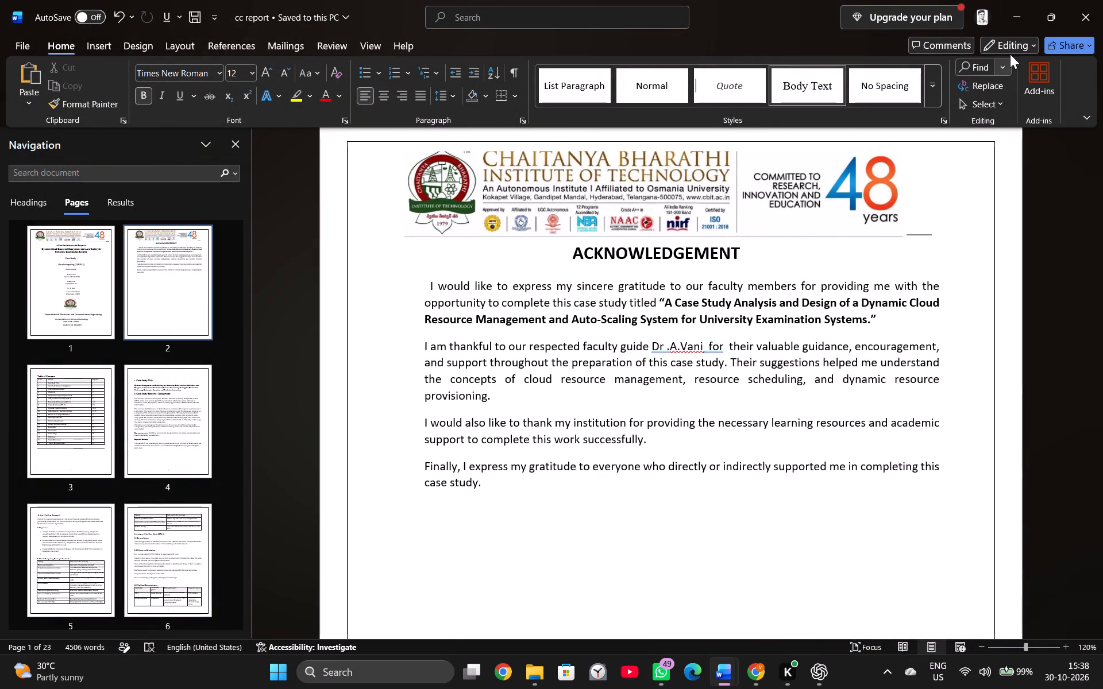
click(1028, 11)
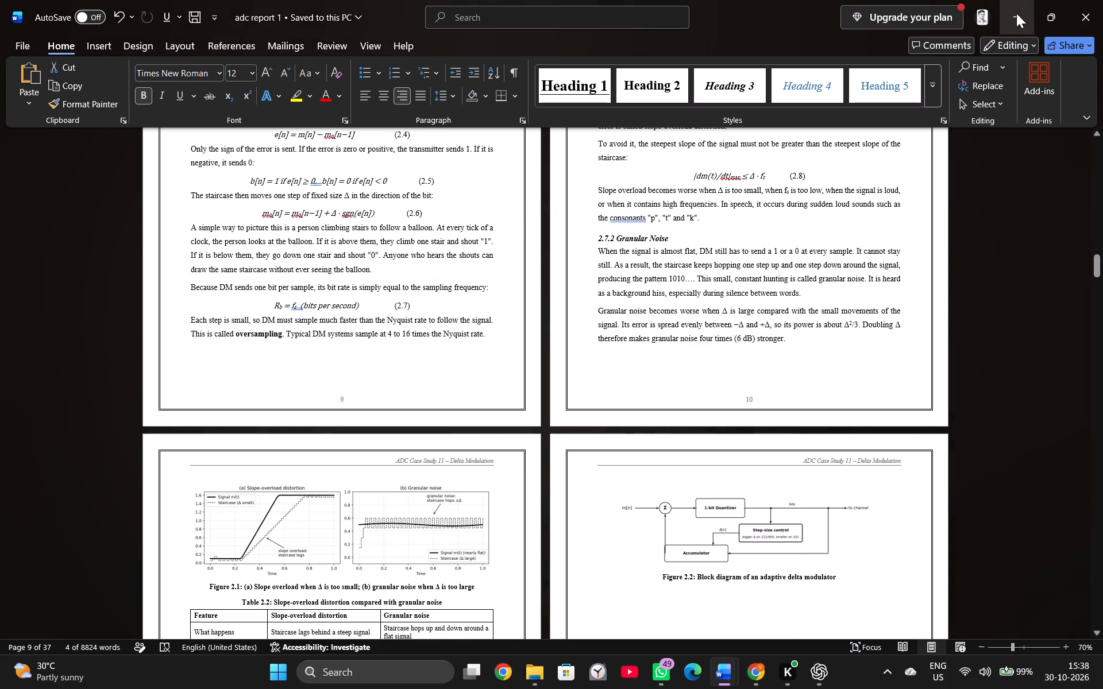
Close the adc report 1 document.
click(1084, 11)
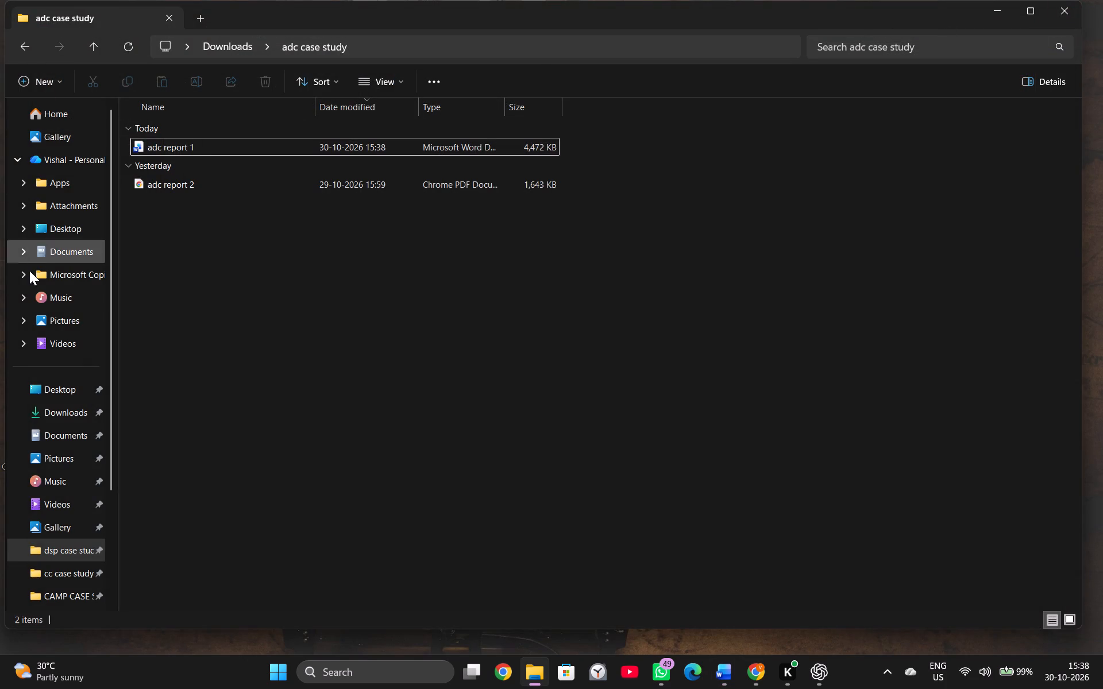
Open the DSP T REPORT document from the dsp case study theory folder in Downloads.
click(23, 46)
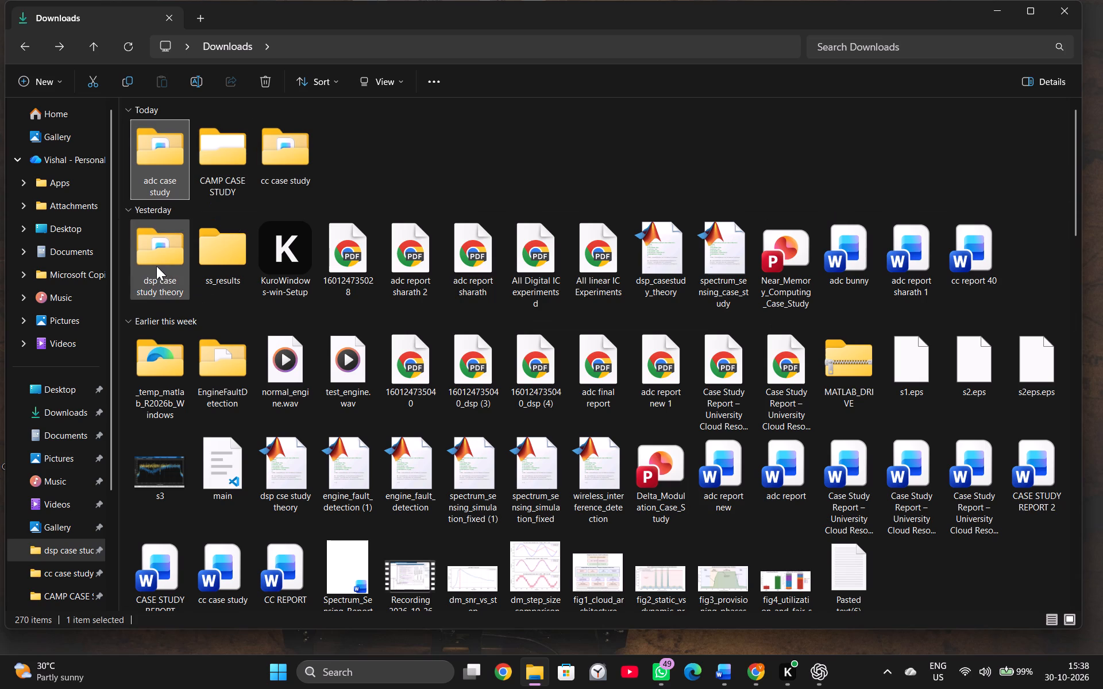
triple_click(160, 277)
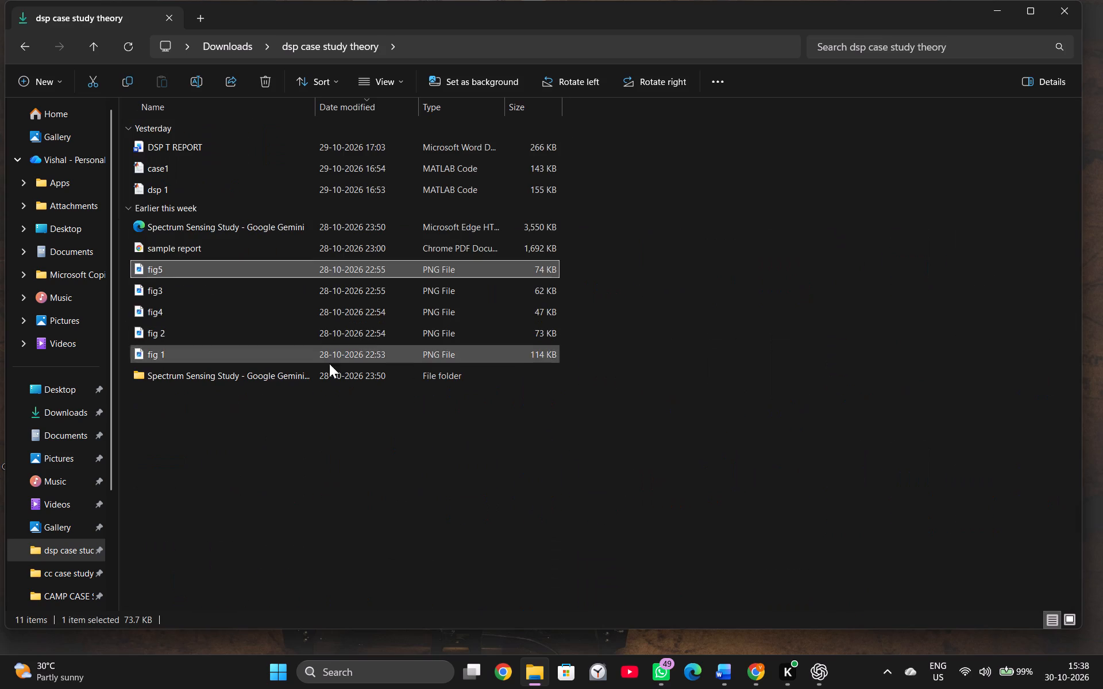
double_click(219, 138)
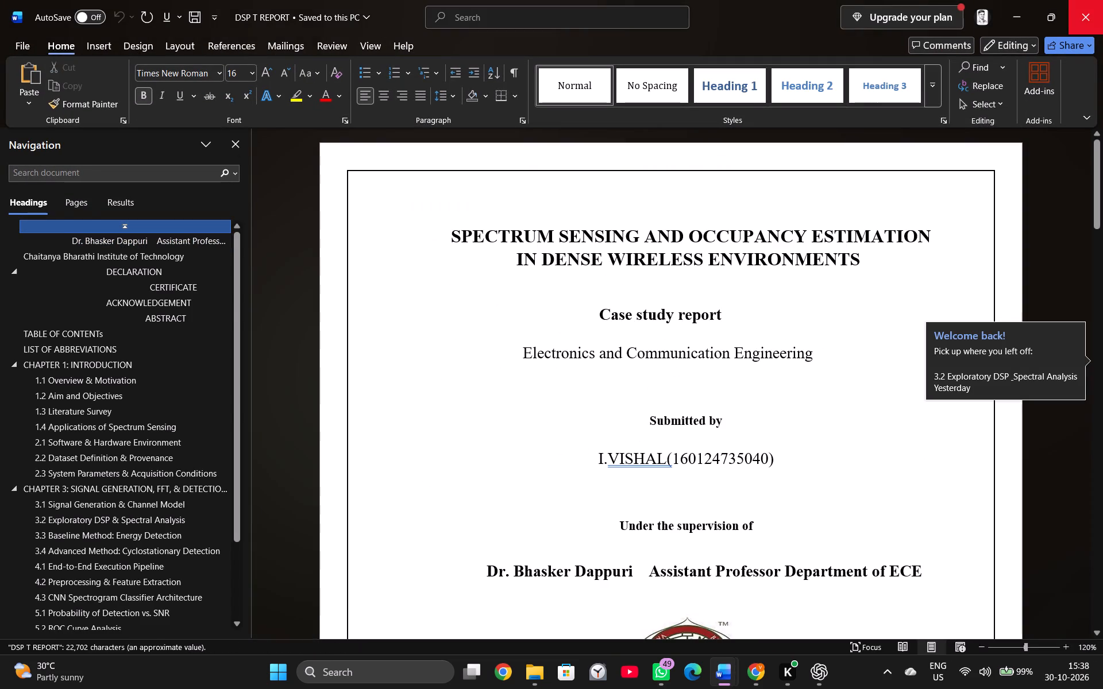
Show page thumbnails for DSP T REPORT and examine its cover, declaration page and the MATLAB code pages at the end.
click(69, 204)
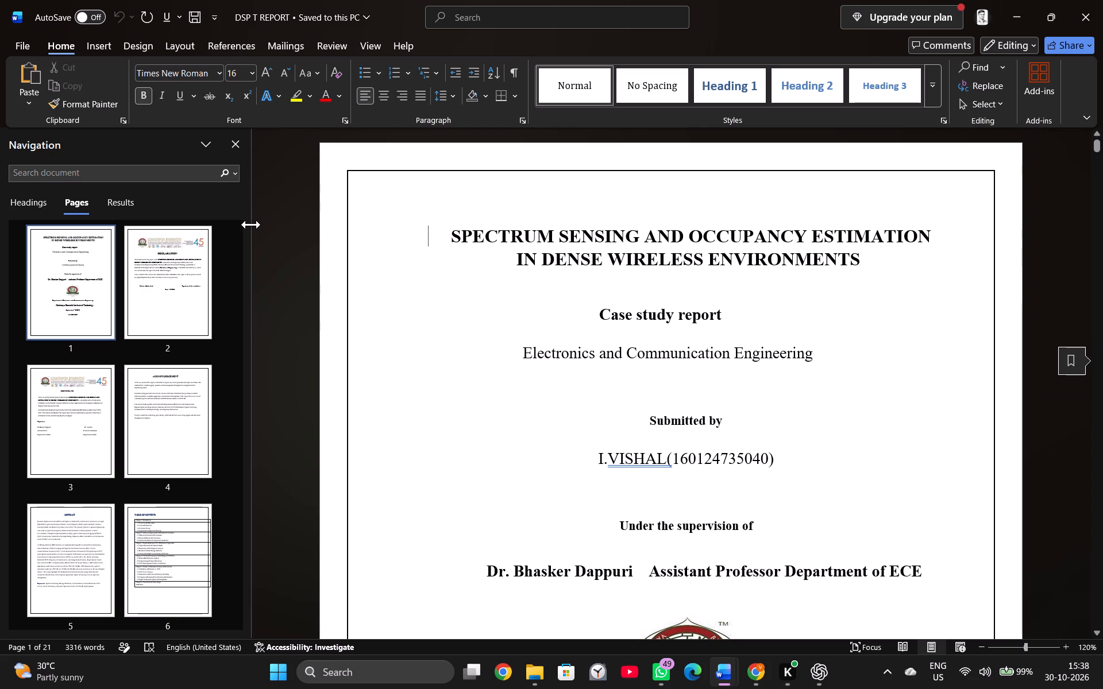
scroll(251, 224, down, 2)
scroll(627, 334, down, 13)
scroll(624, 348, down, 12)
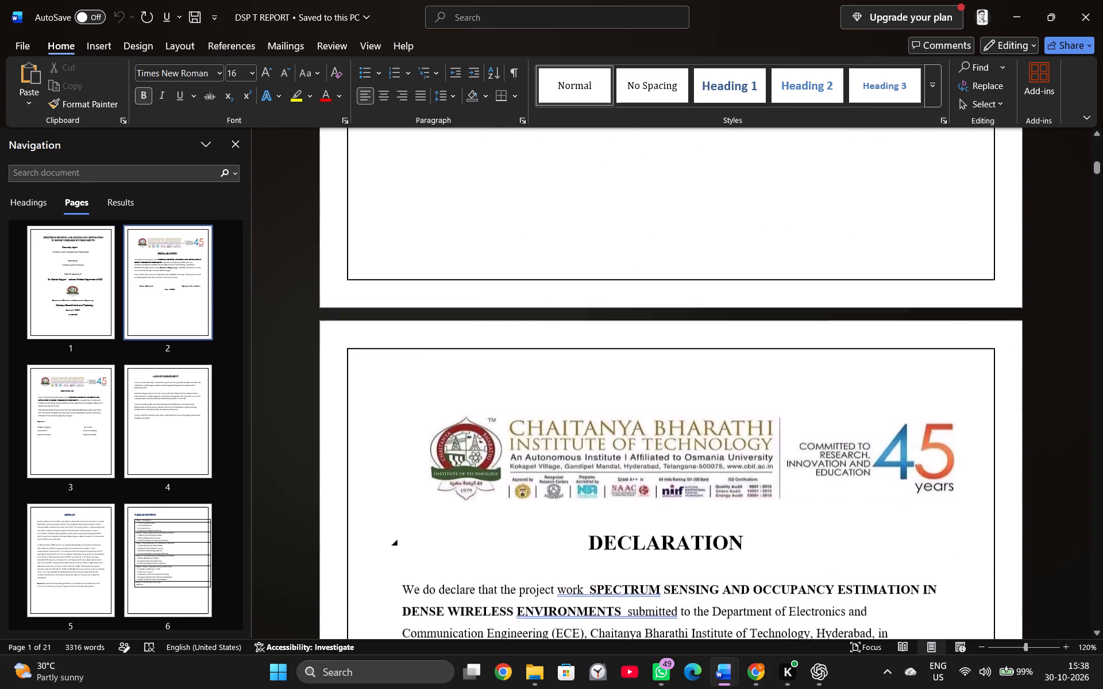
scroll(616, 347, down, 2)
scroll(338, 328, down, 20)
scroll(338, 328, down, 9)
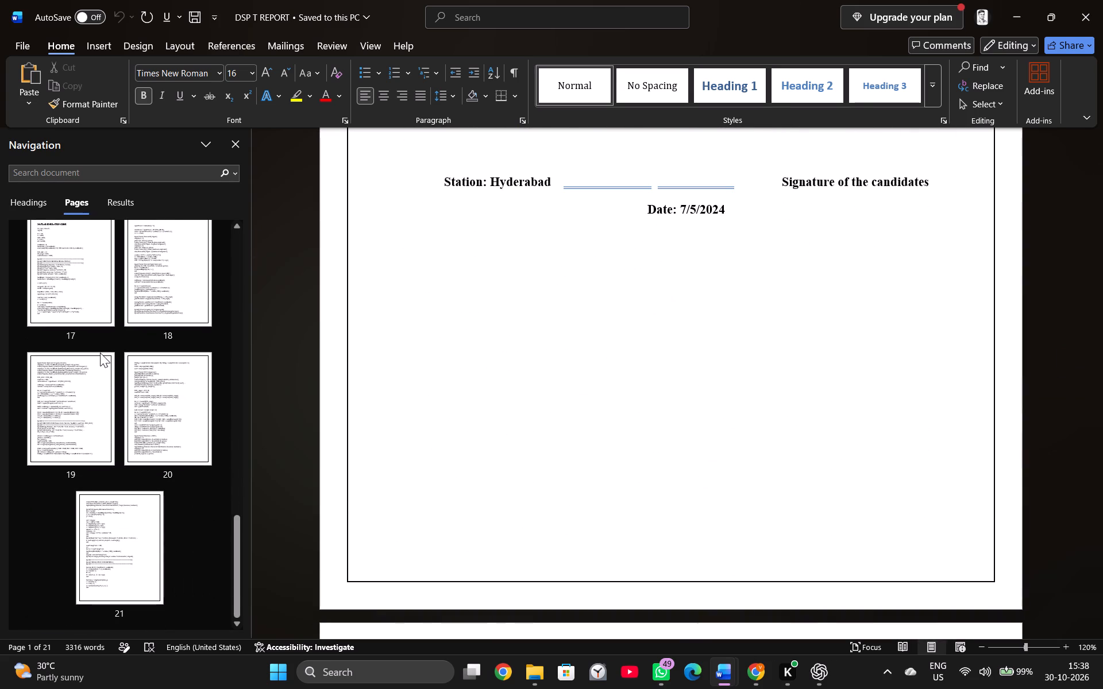
click(72, 552)
scroll(373, 398, up, 12)
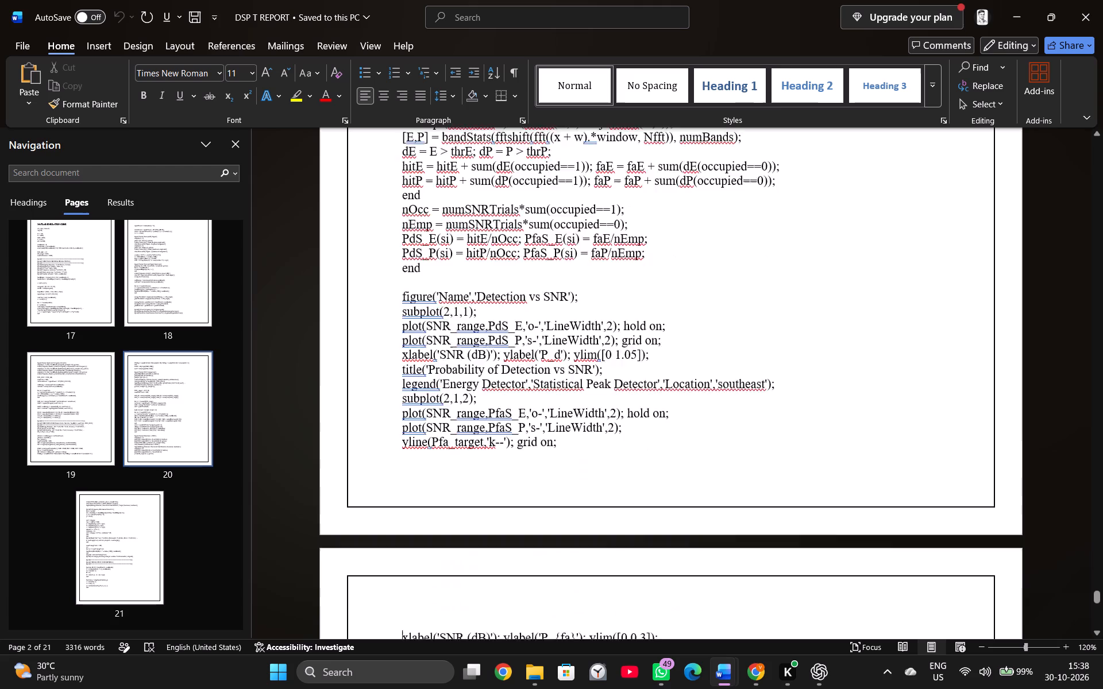
scroll(394, 400, up, 20)
scroll(394, 400, up, 20)
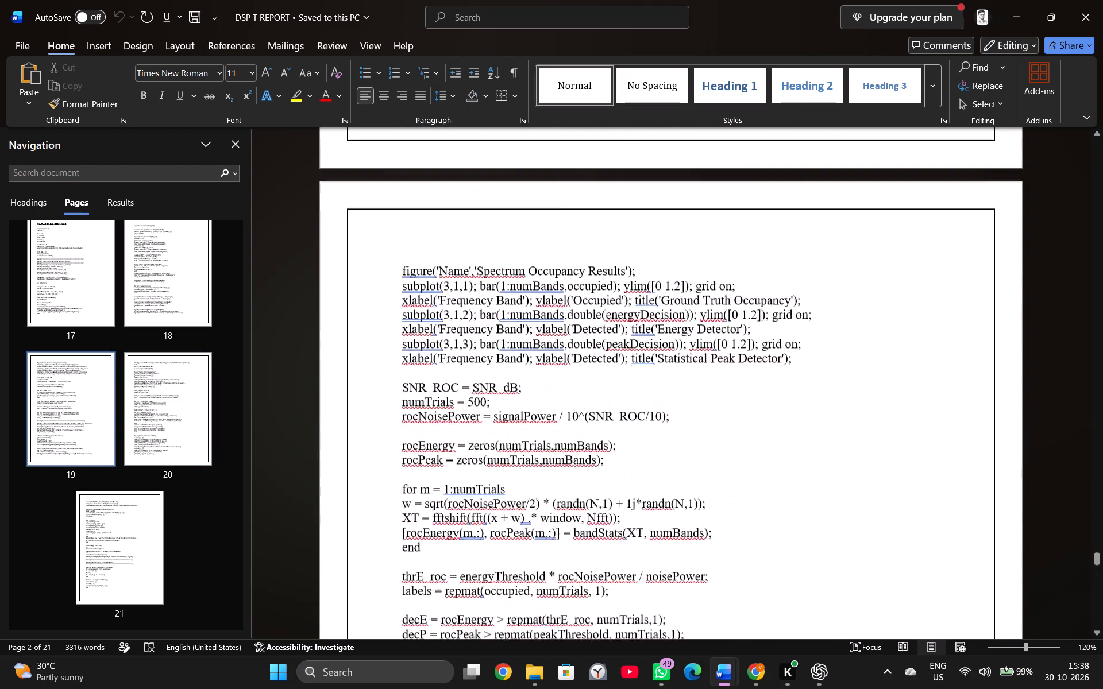
scroll(88, 327, up, 17)
click(75, 295)
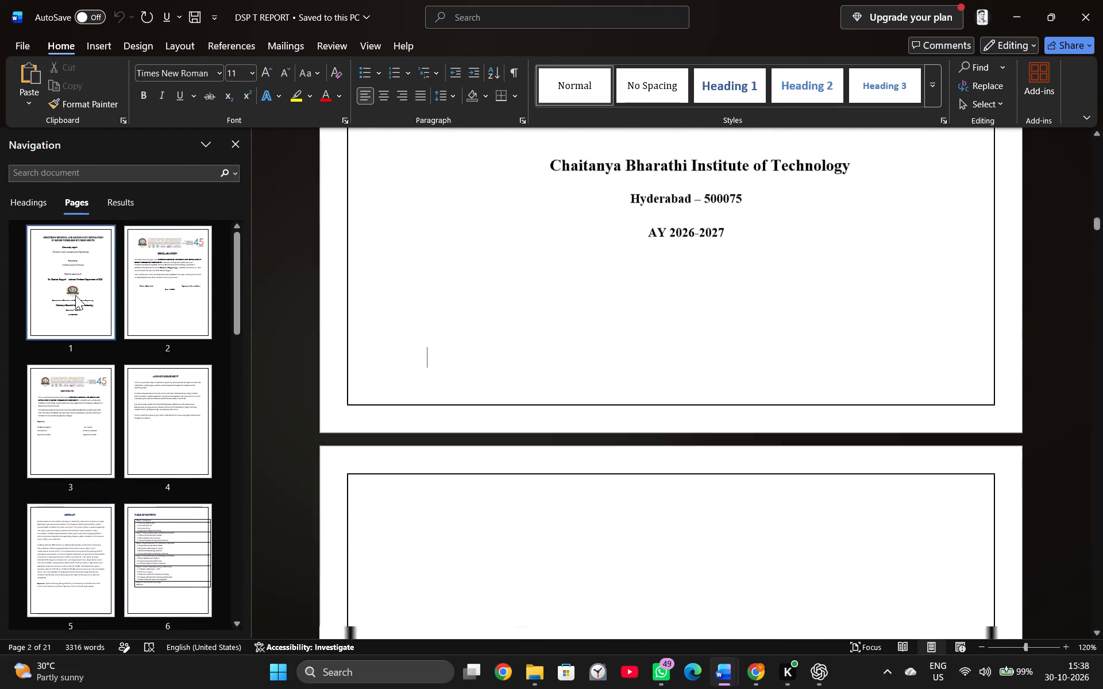
scroll(581, 402, up, 2)
scroll(589, 355, down, 2)
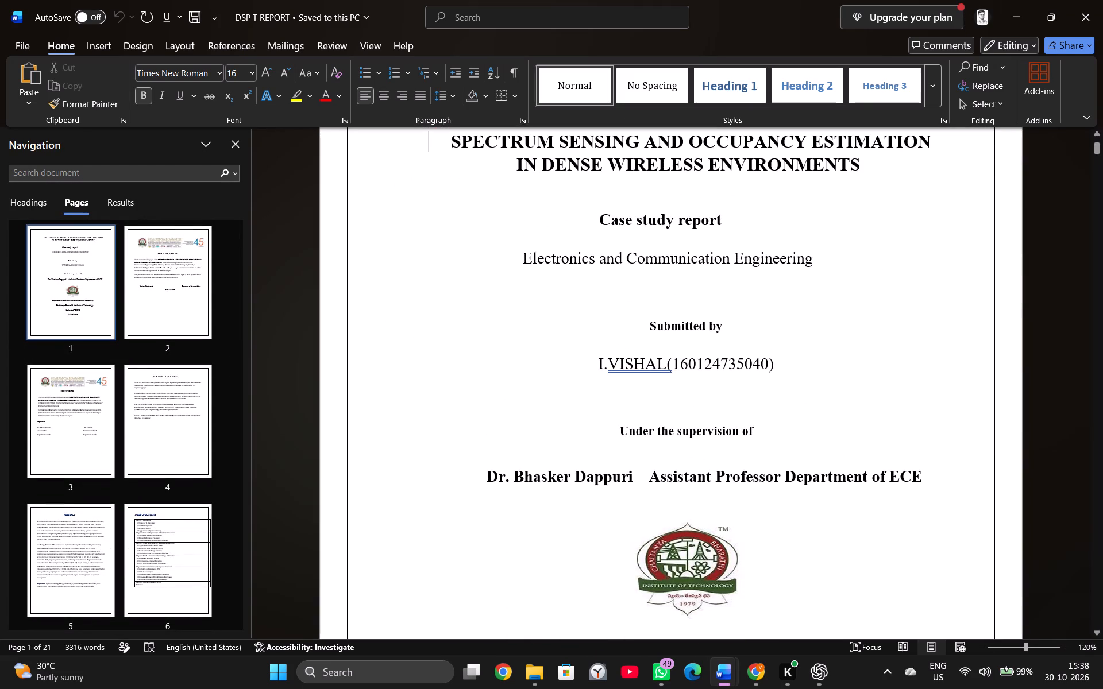
Examine the cover and declaration pages of the DSP T REPORT document.
scroll(563, 335, up, 2)
scroll(607, 324, down, 4)
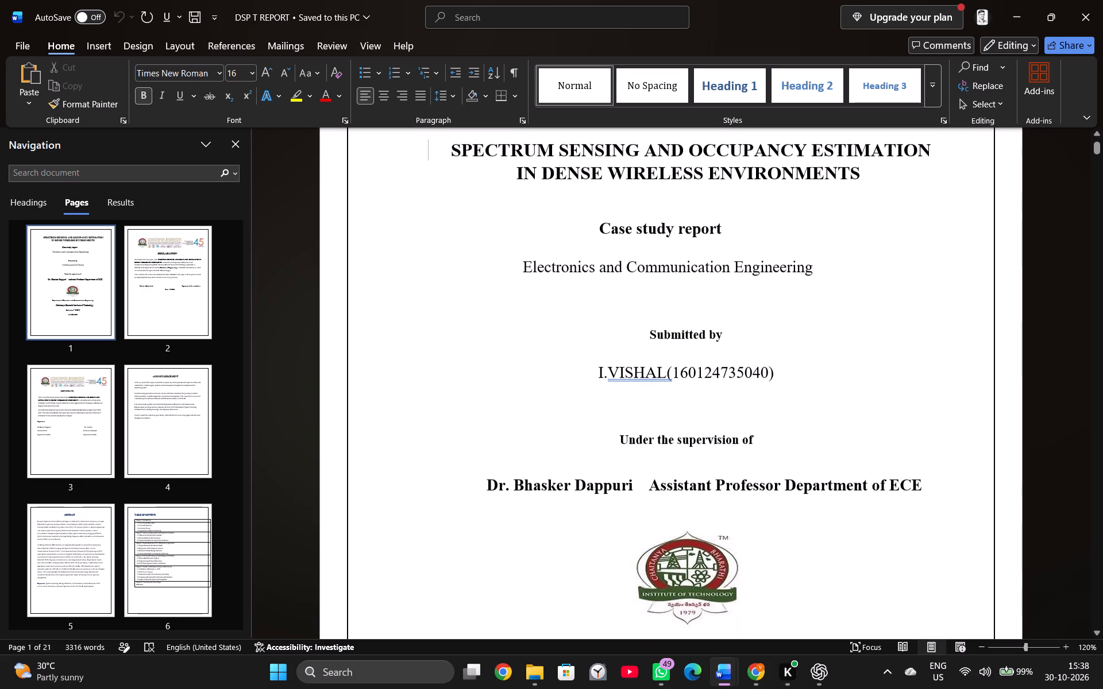
scroll(607, 327, down, 19)
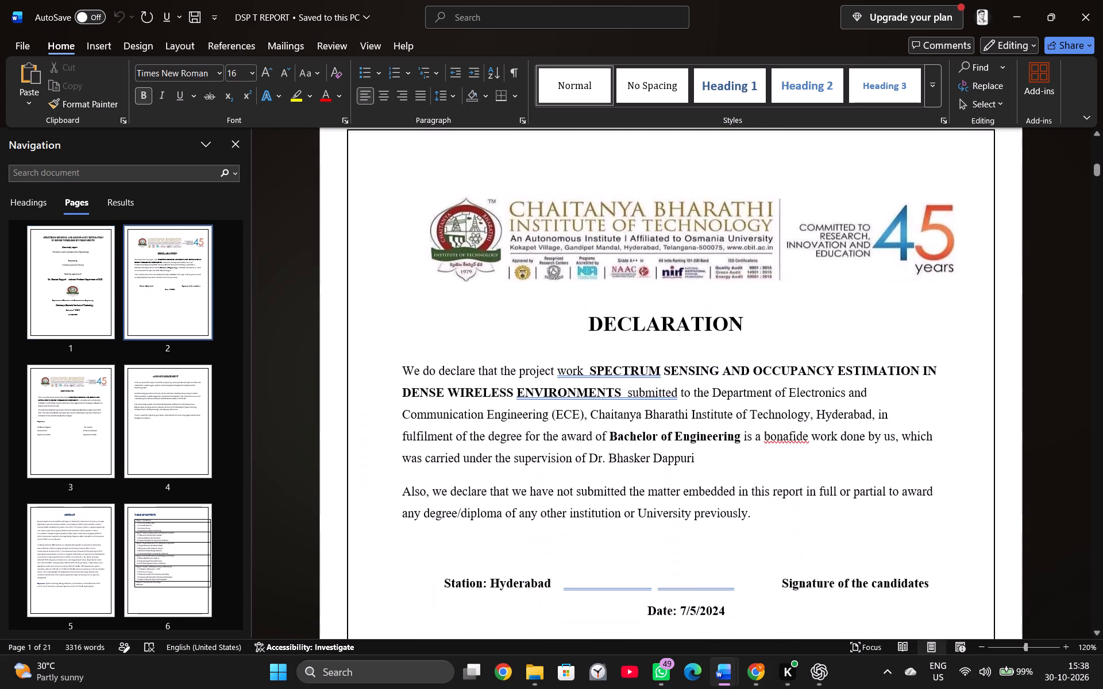
scroll(611, 357, down, 1)
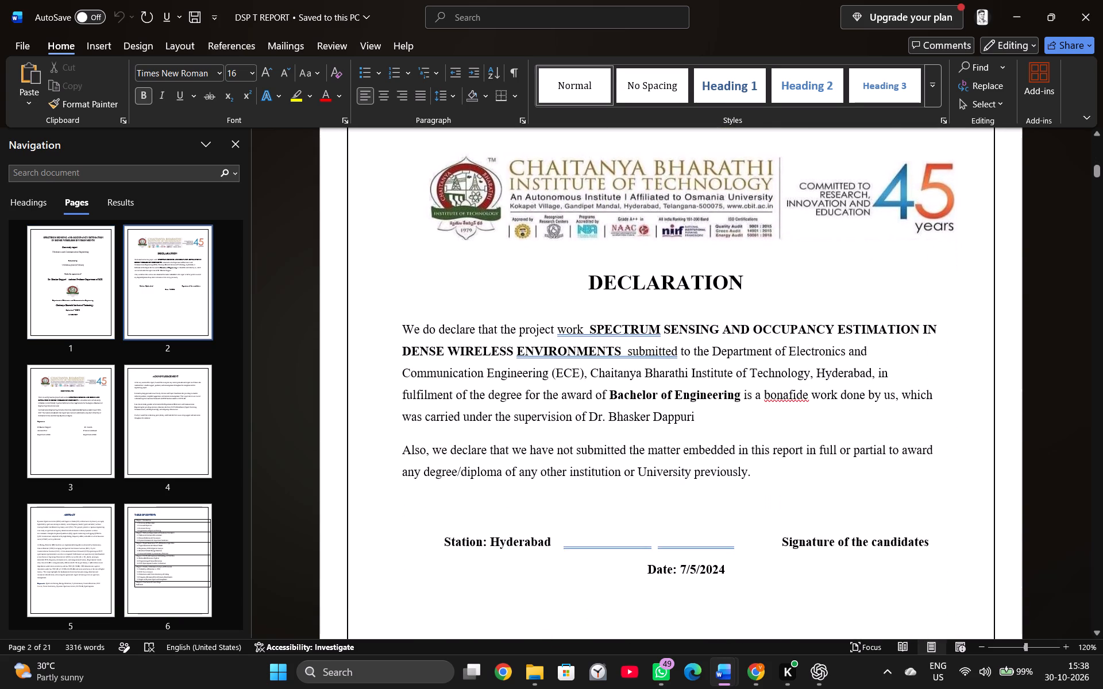
scroll(611, 357, down, 2)
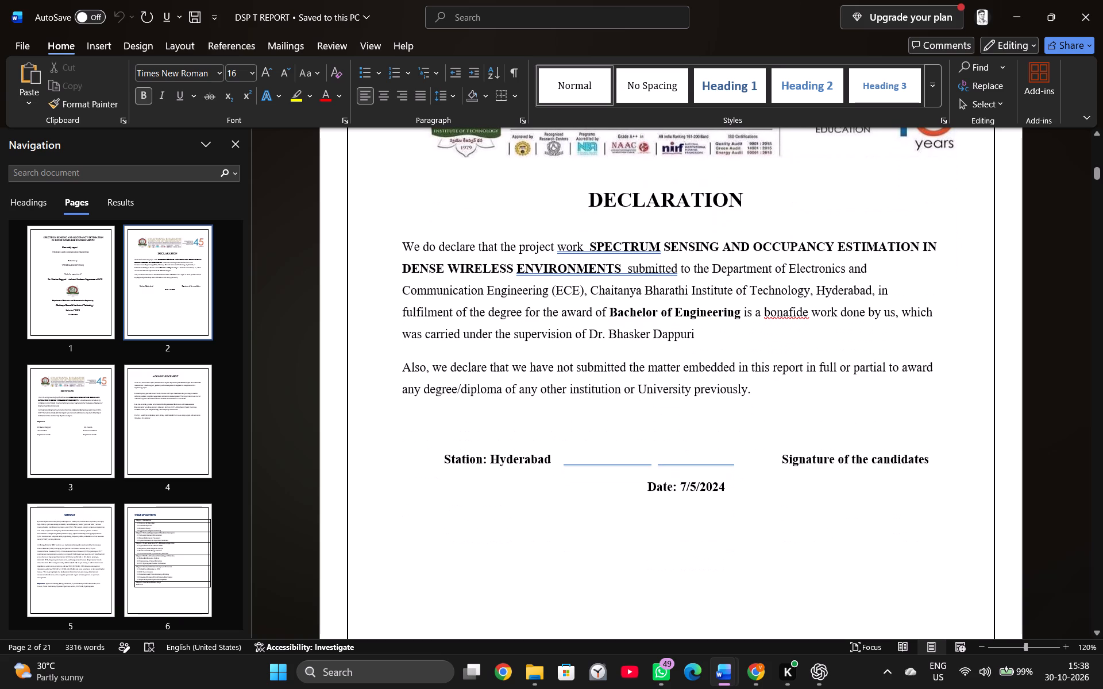
scroll(611, 357, down, 6)
scroll(611, 357, up, 8)
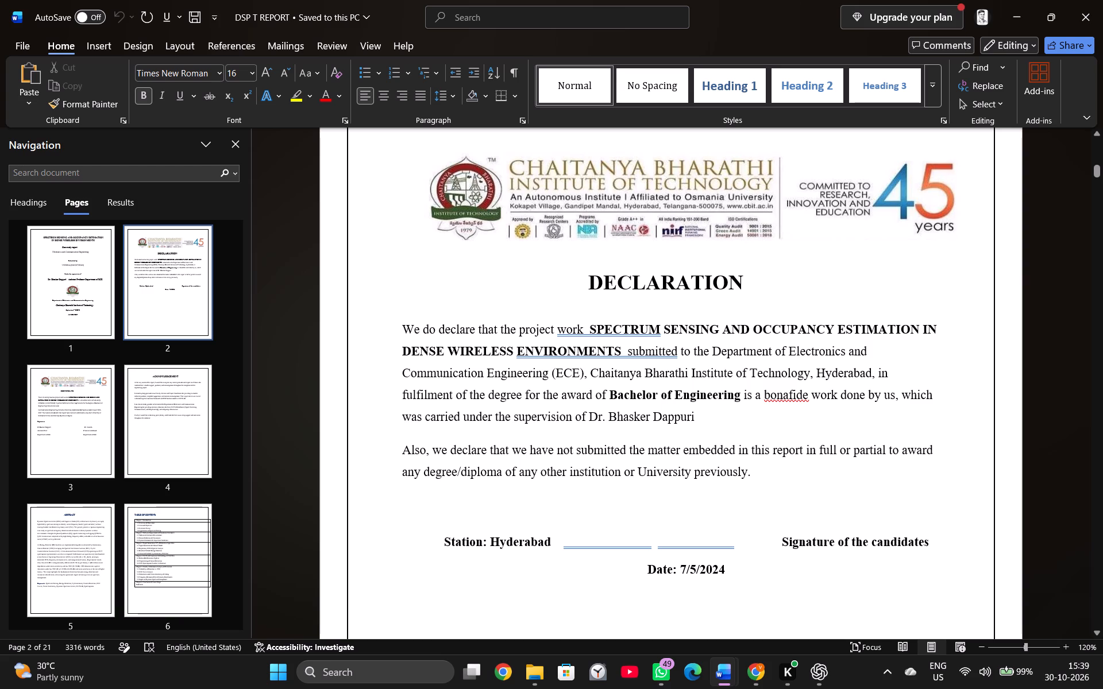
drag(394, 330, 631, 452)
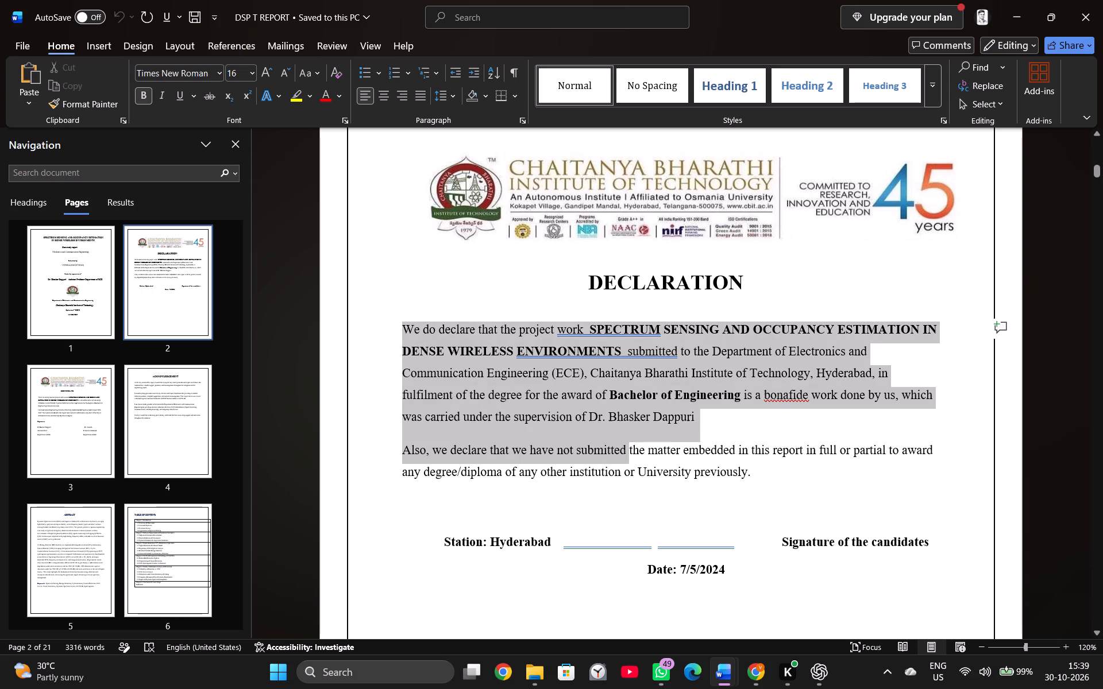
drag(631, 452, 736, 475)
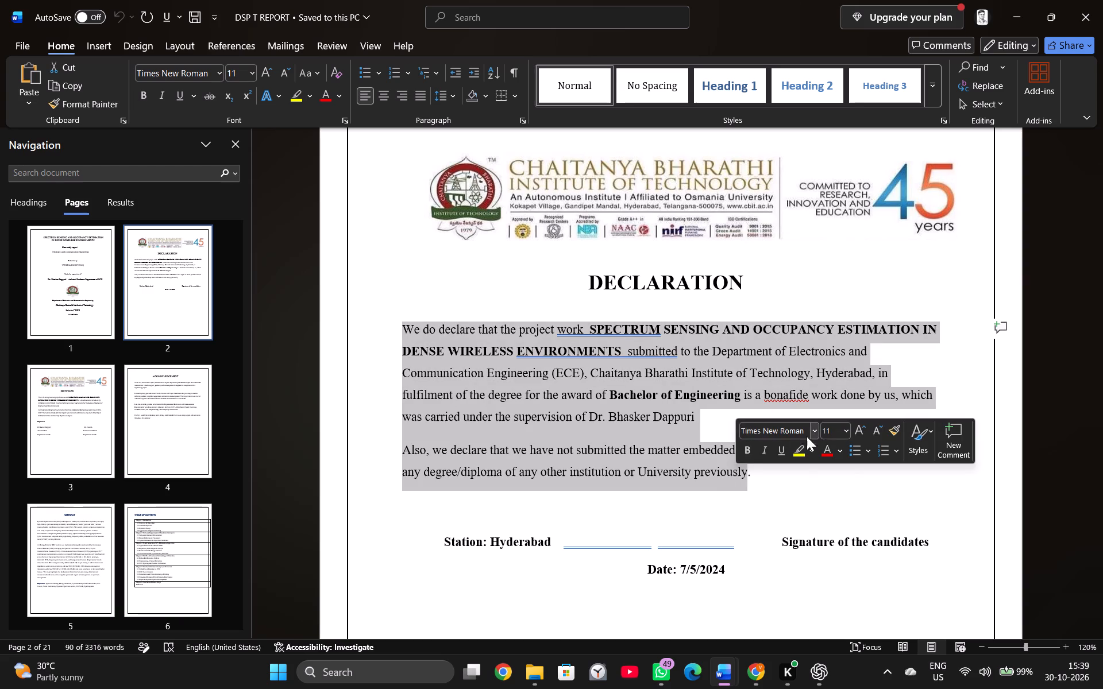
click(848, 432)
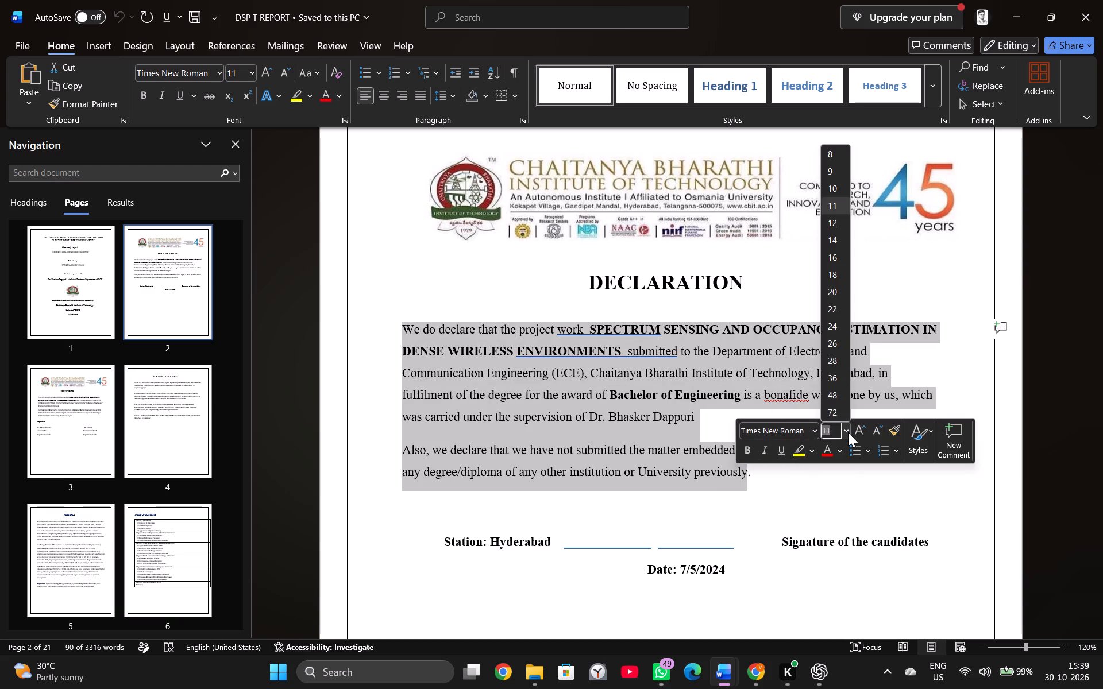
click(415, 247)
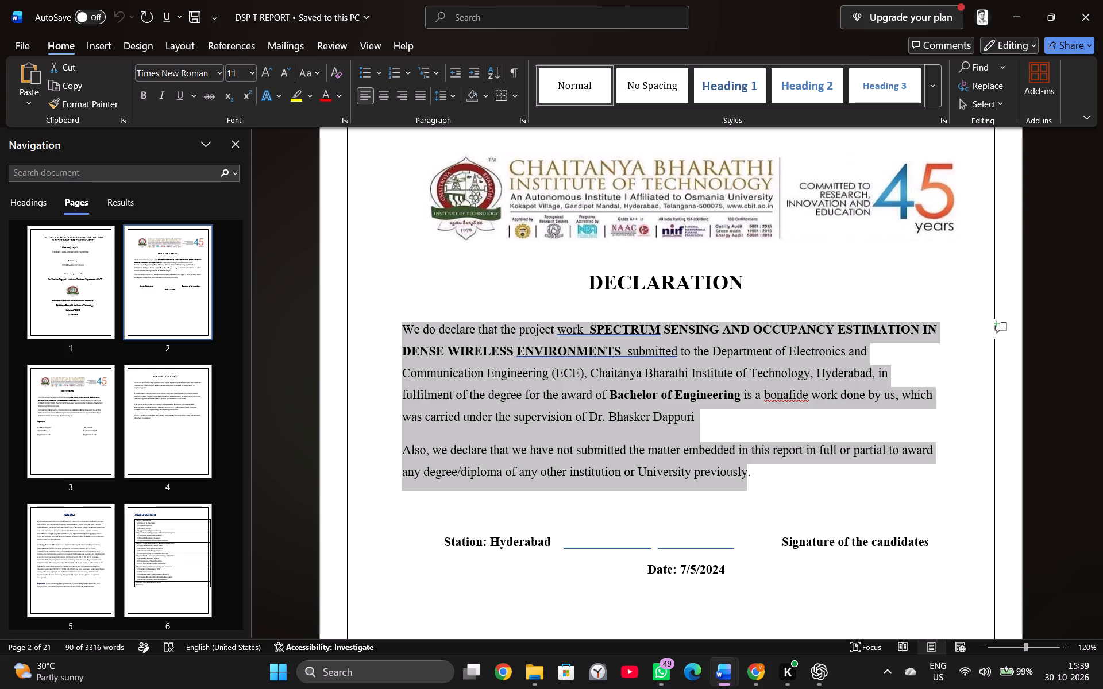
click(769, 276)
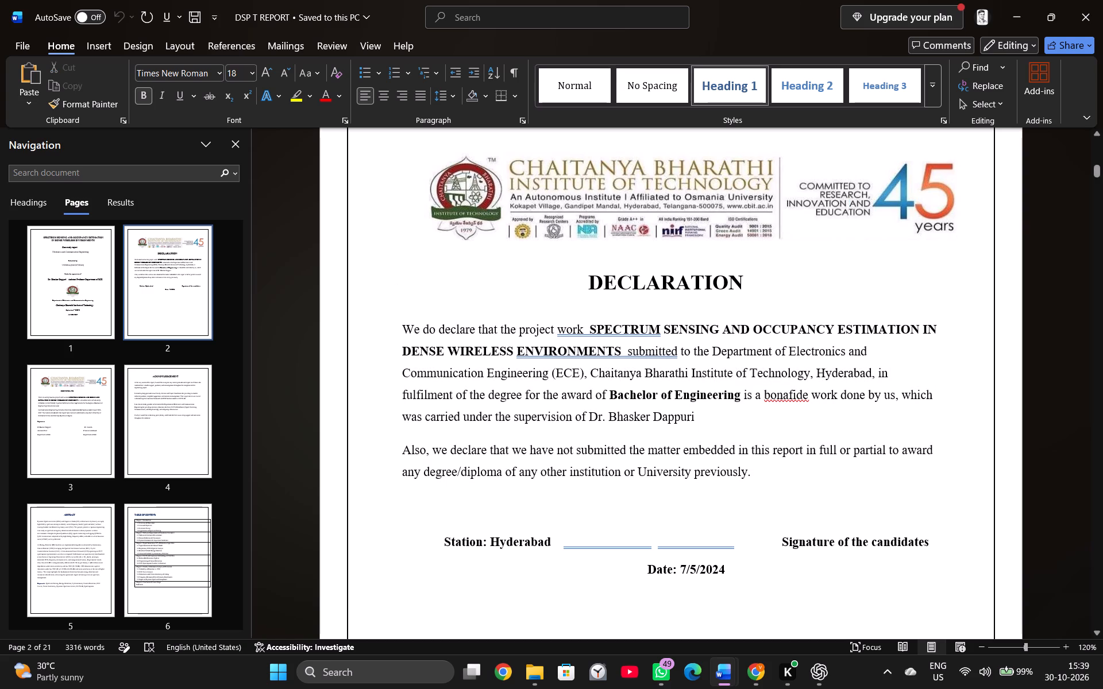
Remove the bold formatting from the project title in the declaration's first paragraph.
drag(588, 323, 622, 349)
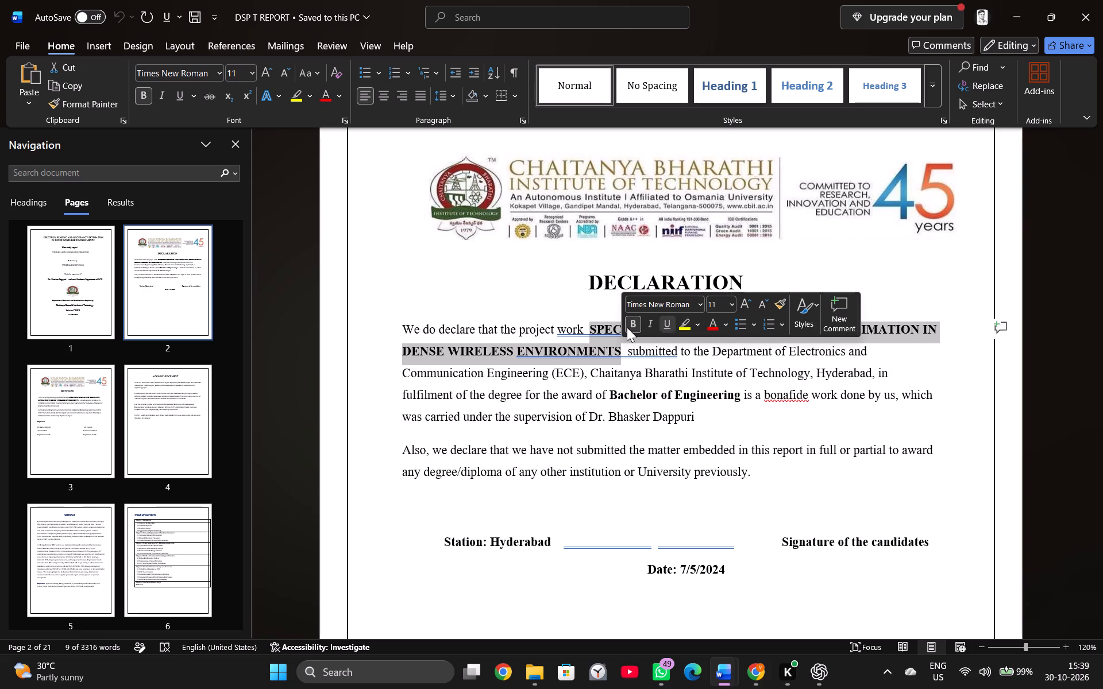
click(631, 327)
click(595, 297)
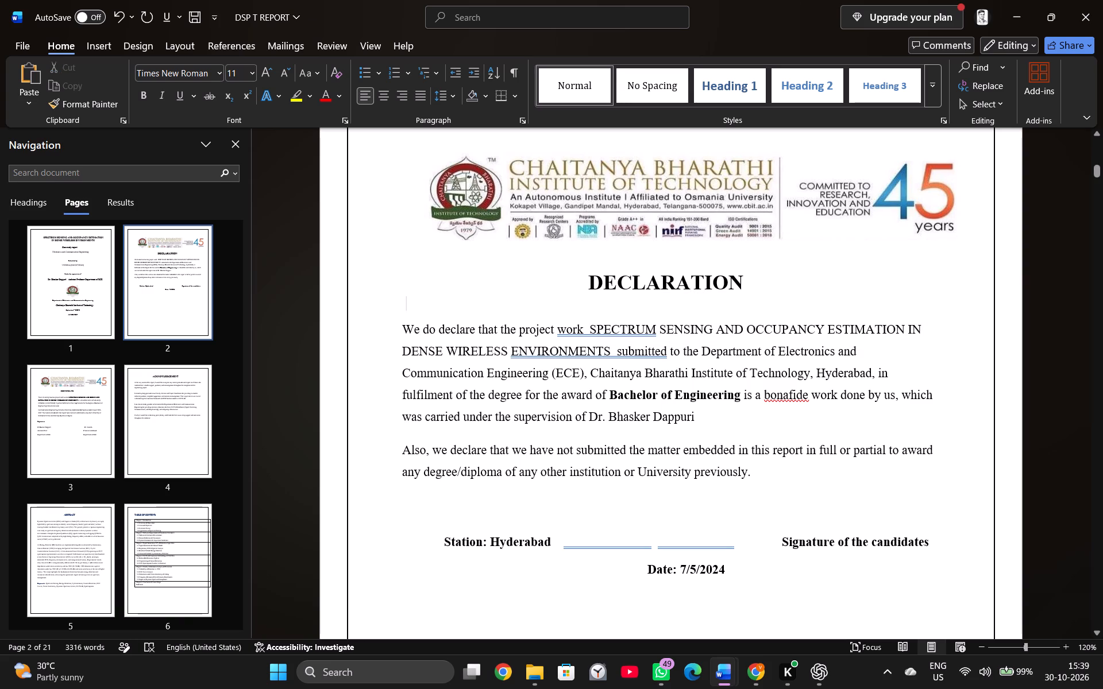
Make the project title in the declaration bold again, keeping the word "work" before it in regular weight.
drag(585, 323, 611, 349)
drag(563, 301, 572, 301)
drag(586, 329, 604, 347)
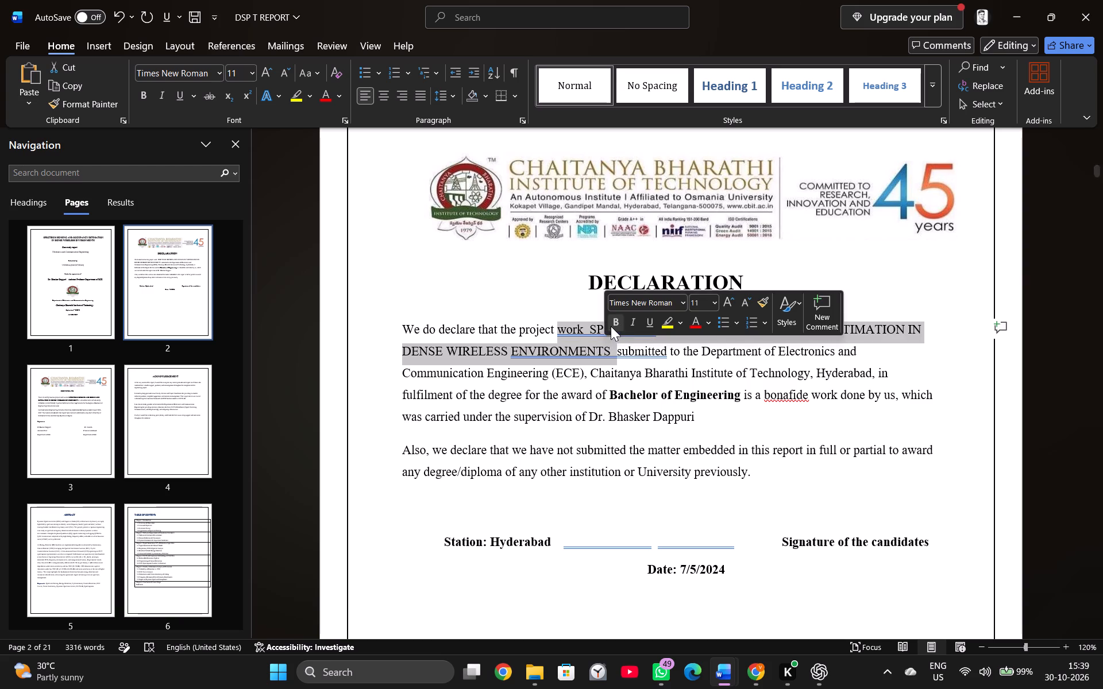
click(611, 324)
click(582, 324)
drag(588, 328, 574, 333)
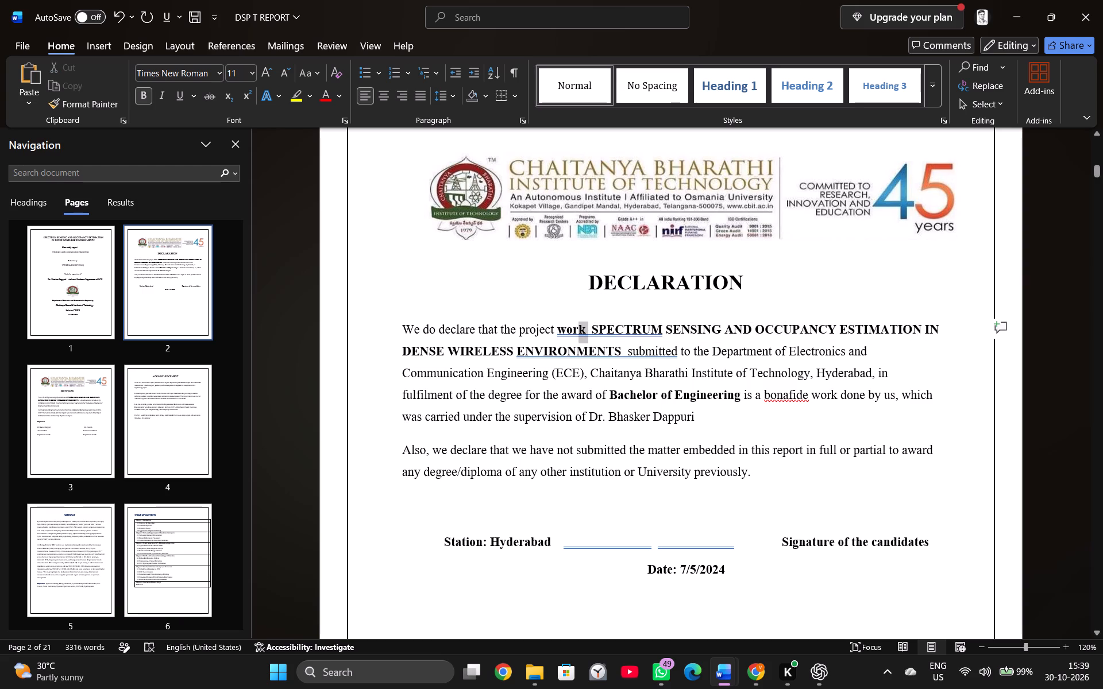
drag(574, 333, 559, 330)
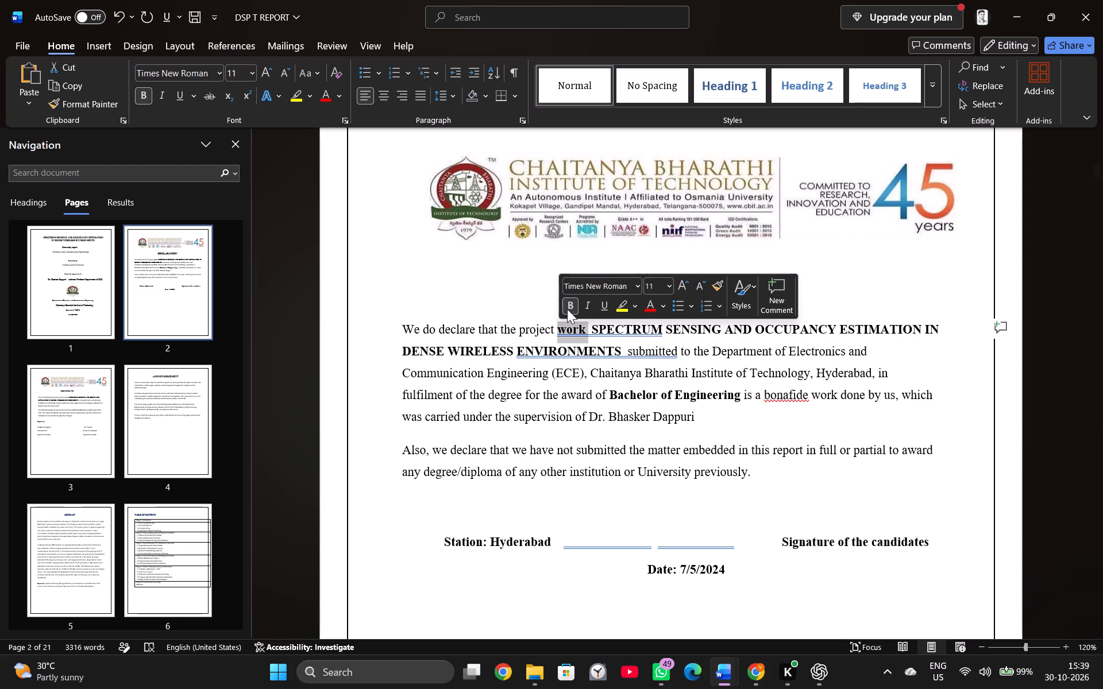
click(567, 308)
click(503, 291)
Examine the certificate and acknowledgement pages of the DSP report.
scroll(554, 396, down, 20)
scroll(554, 396, down, 3)
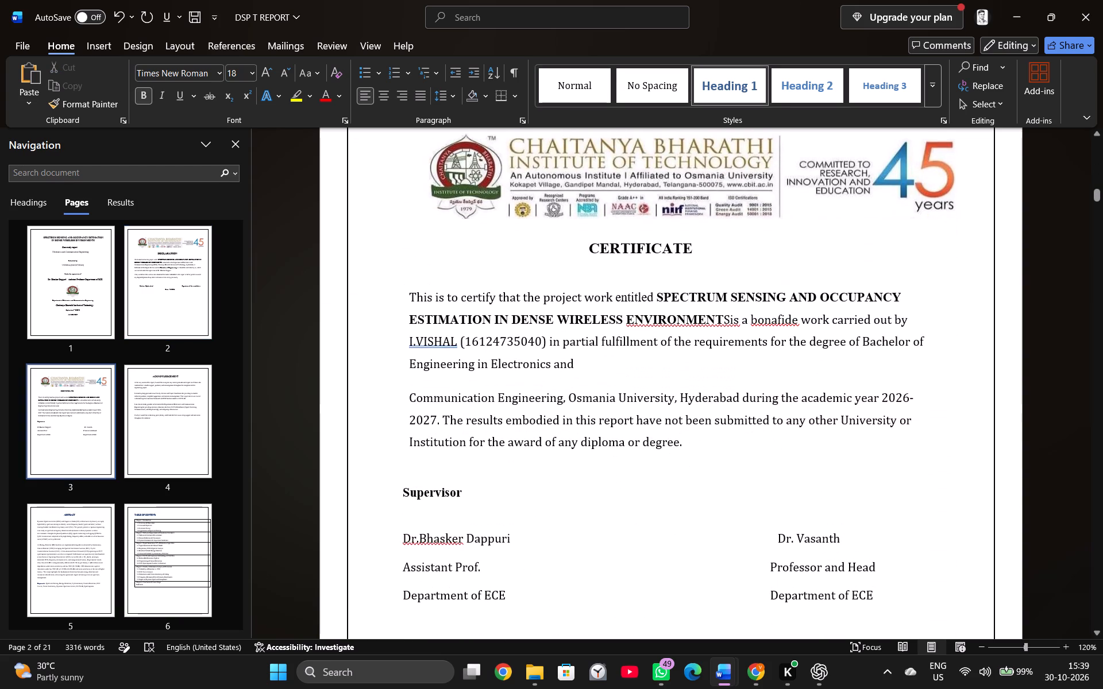
scroll(555, 404, down, 2)
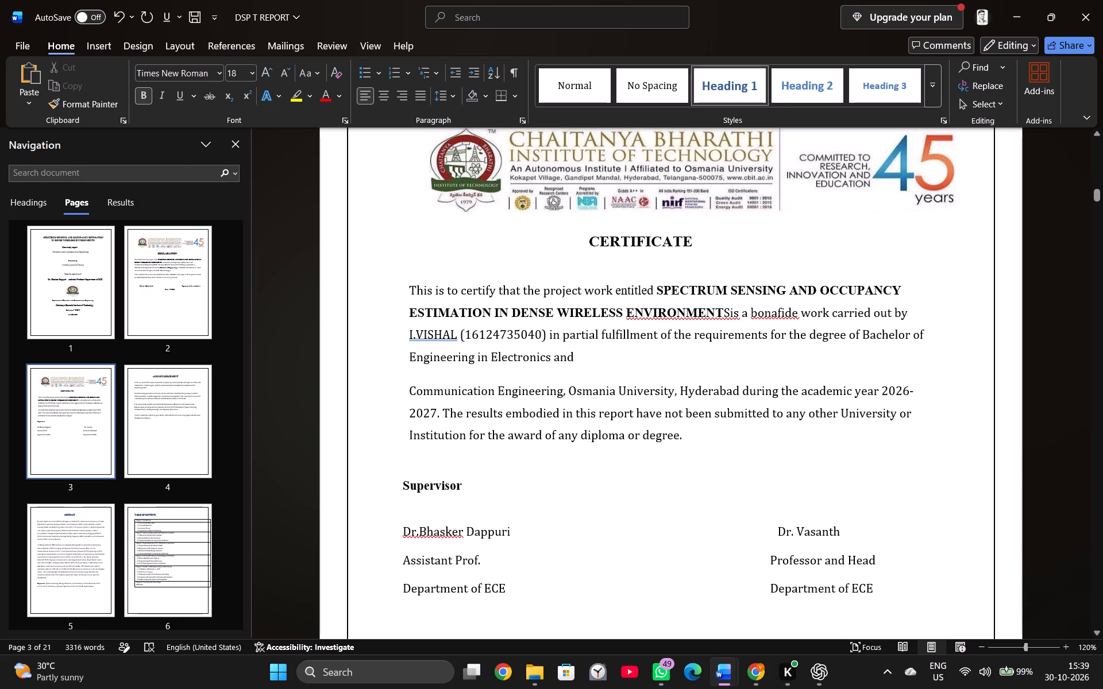
scroll(555, 404, down, 3)
scroll(555, 404, up, 5)
scroll(573, 362, down, 7)
scroll(573, 365, down, 16)
scroll(573, 373, down, 10)
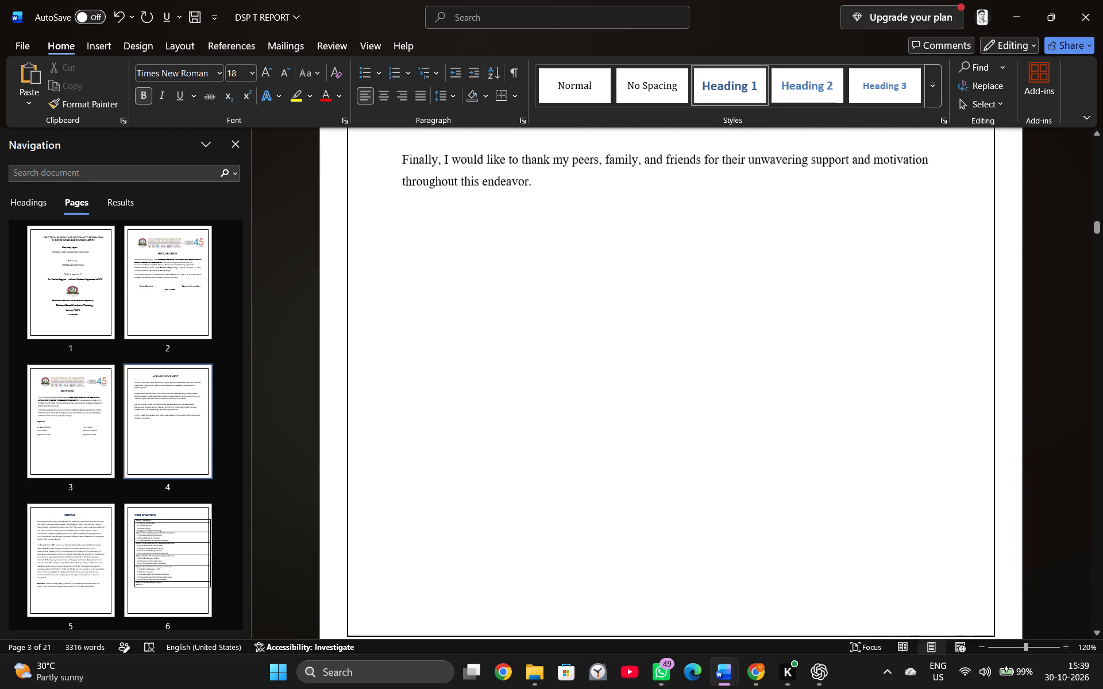
Change the font colour of the ABSTRACT heading to black.
scroll(573, 373, down, 12)
scroll(571, 378, up, 5)
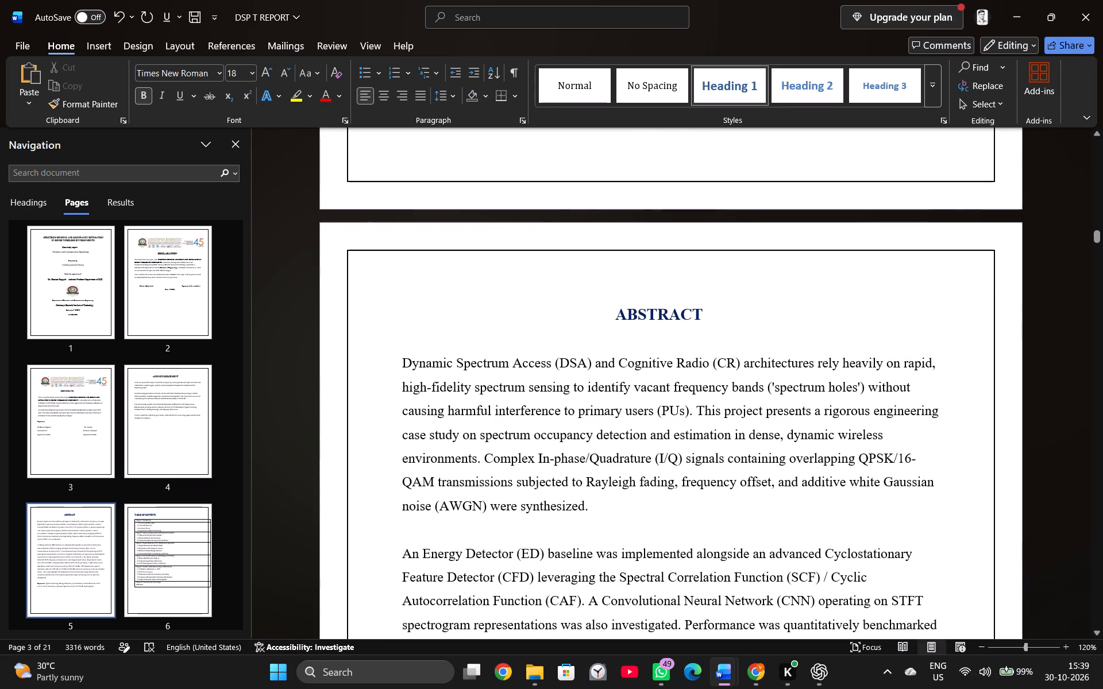
drag(712, 318, 612, 315)
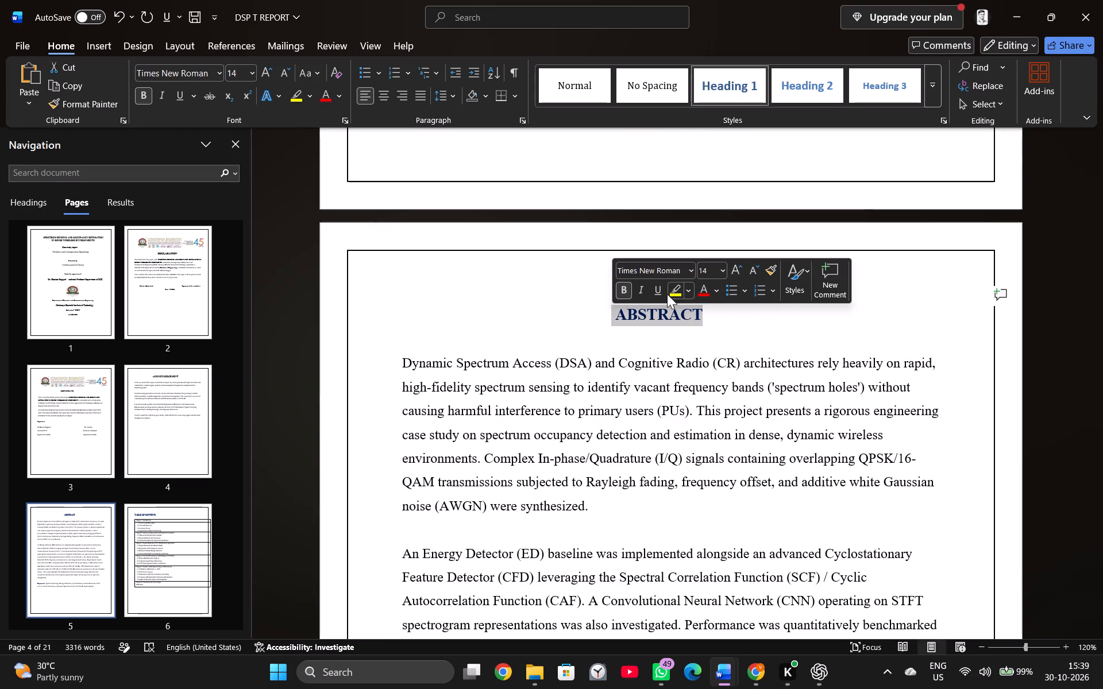
click(720, 289)
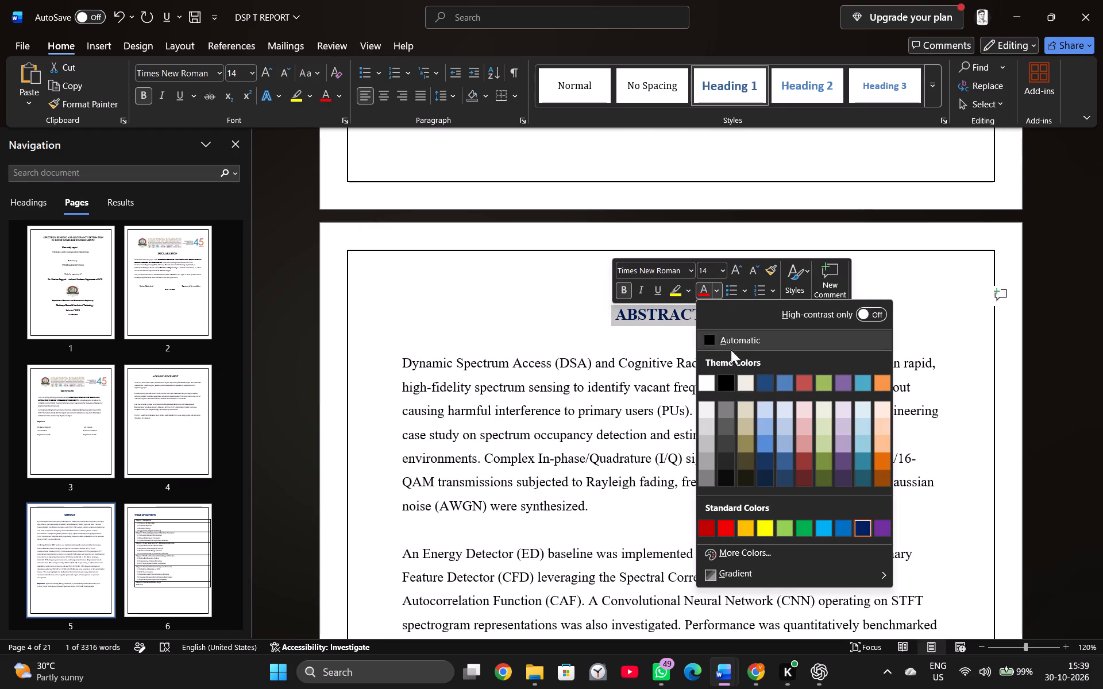
click(726, 378)
click(468, 356)
Change the font colour of the table of contents page heading to black.
scroll(664, 431, down, 18)
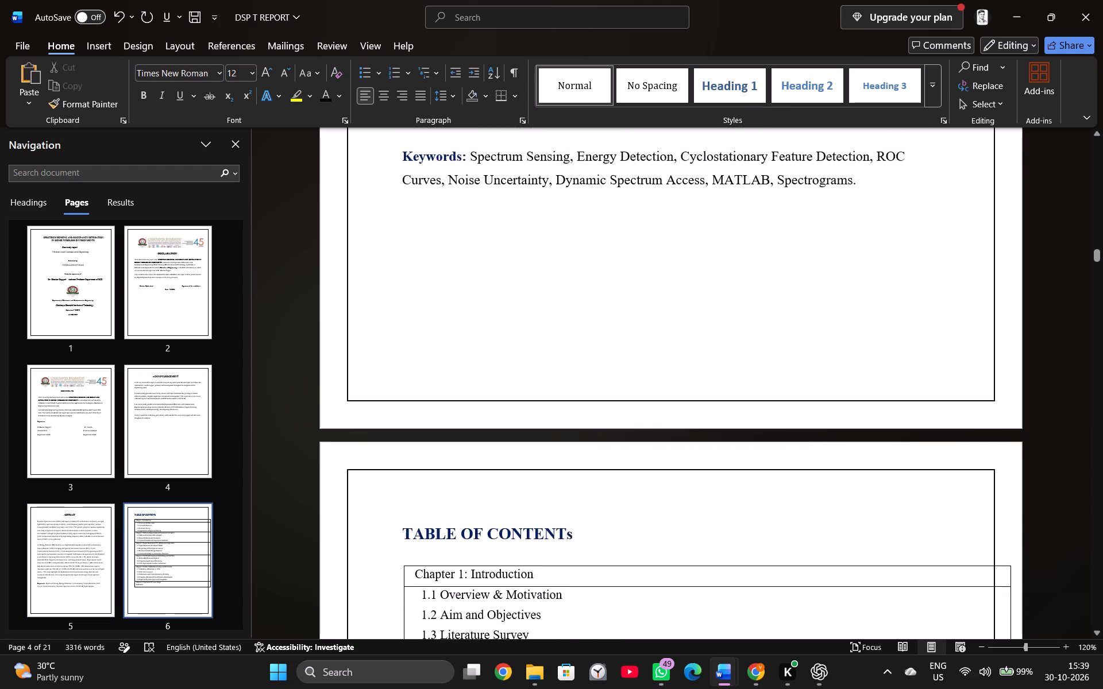
scroll(645, 439, down, 4)
drag(596, 324, 395, 319)
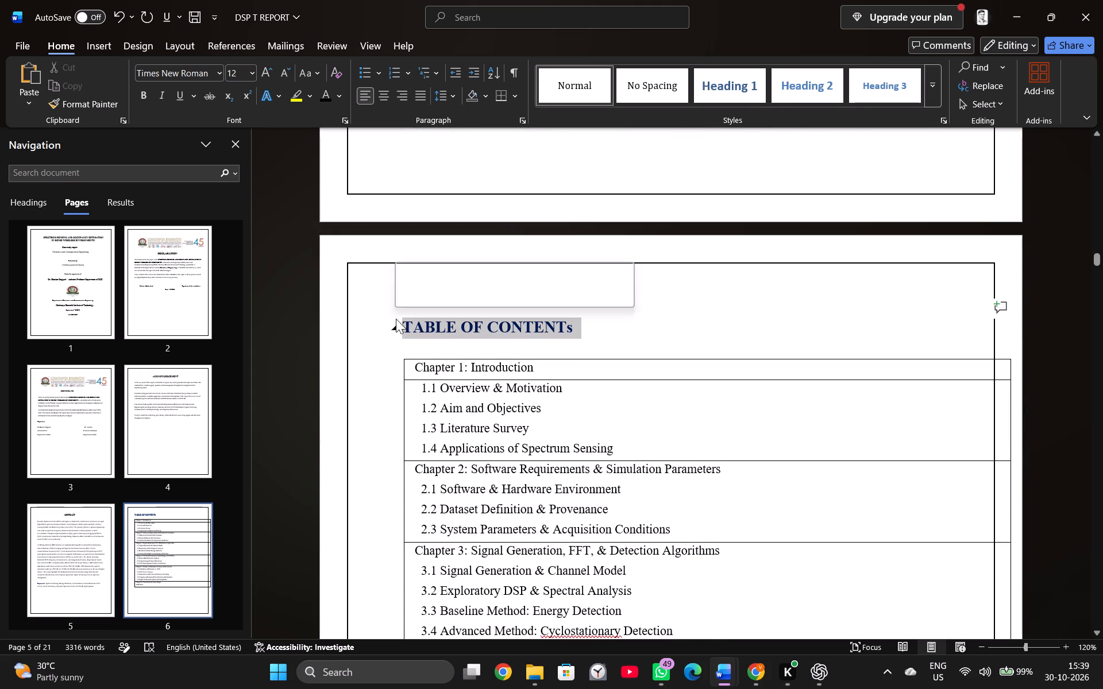
click(490, 295)
click(587, 332)
Change the font colour of the LIST OF ABBREVIATIONS heading to black.
scroll(612, 353, down, 14)
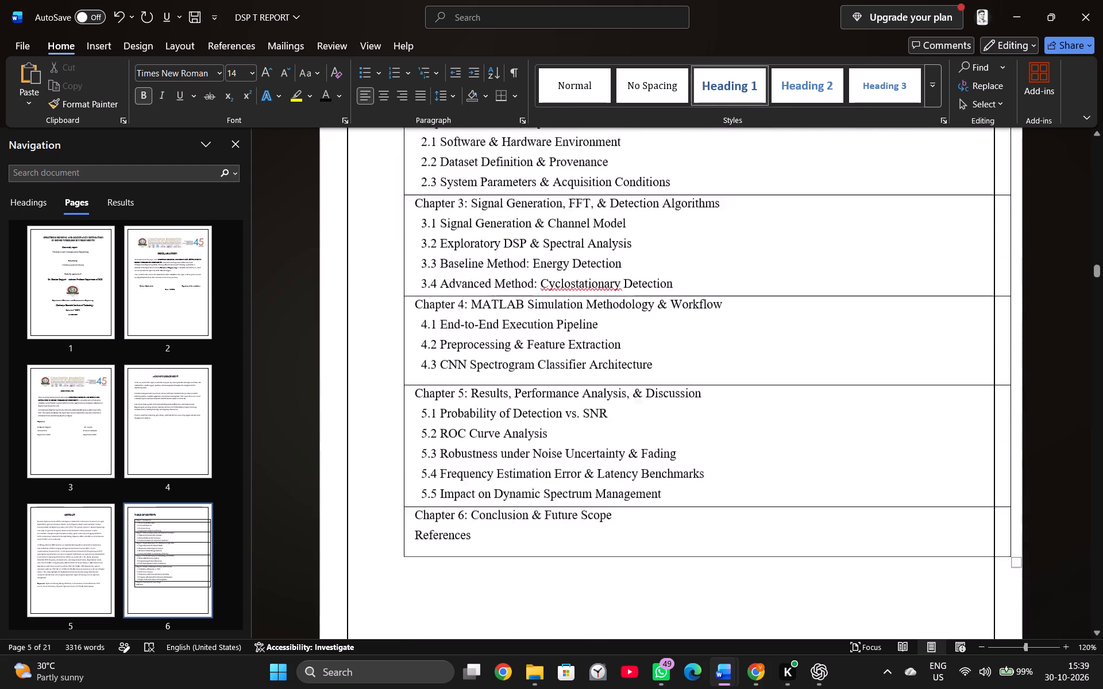
scroll(626, 407, down, 10)
scroll(622, 407, up, 4)
scroll(622, 407, down, 20)
scroll(622, 407, down, 7)
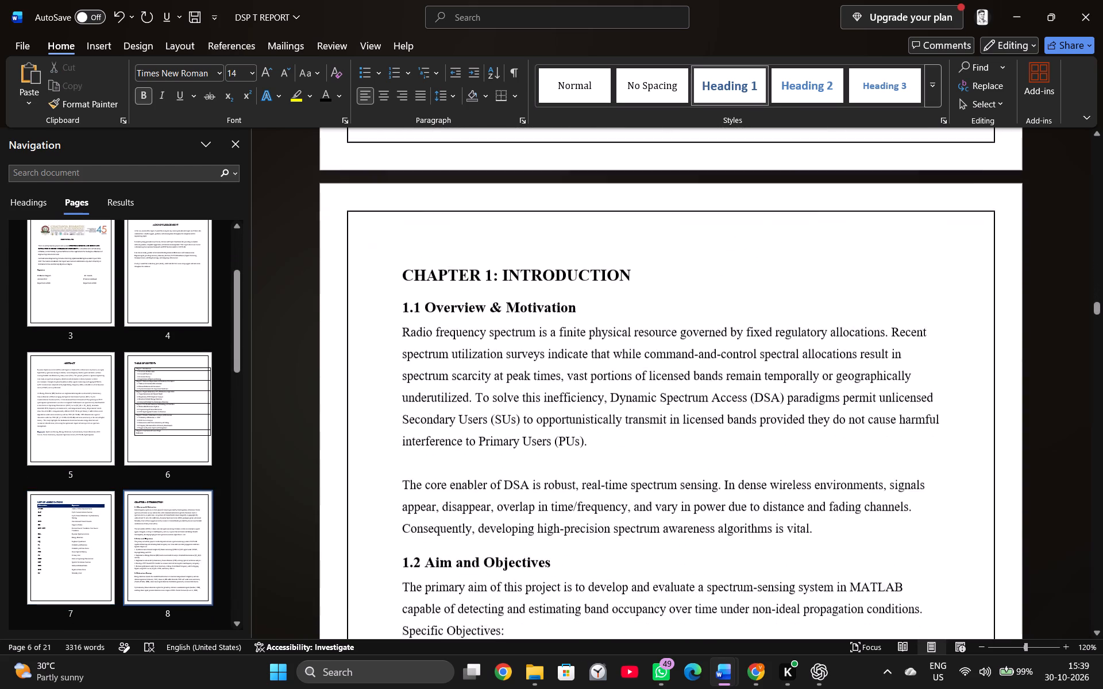
scroll(617, 428, up, 20)
scroll(617, 428, up, 5)
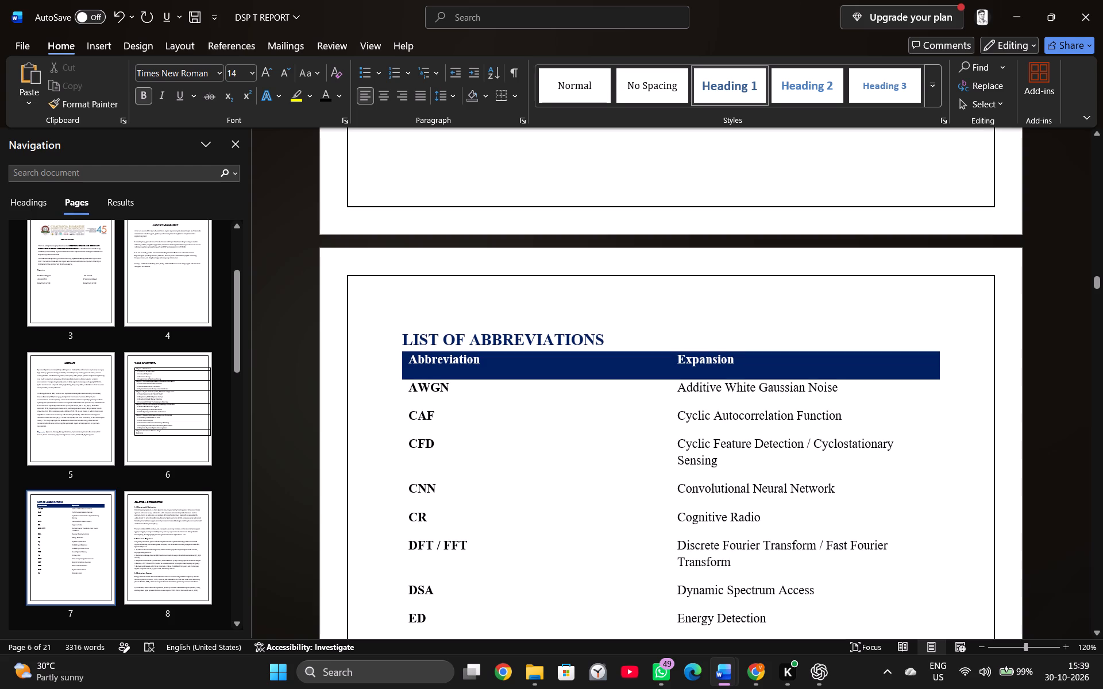
drag(614, 339, 418, 347)
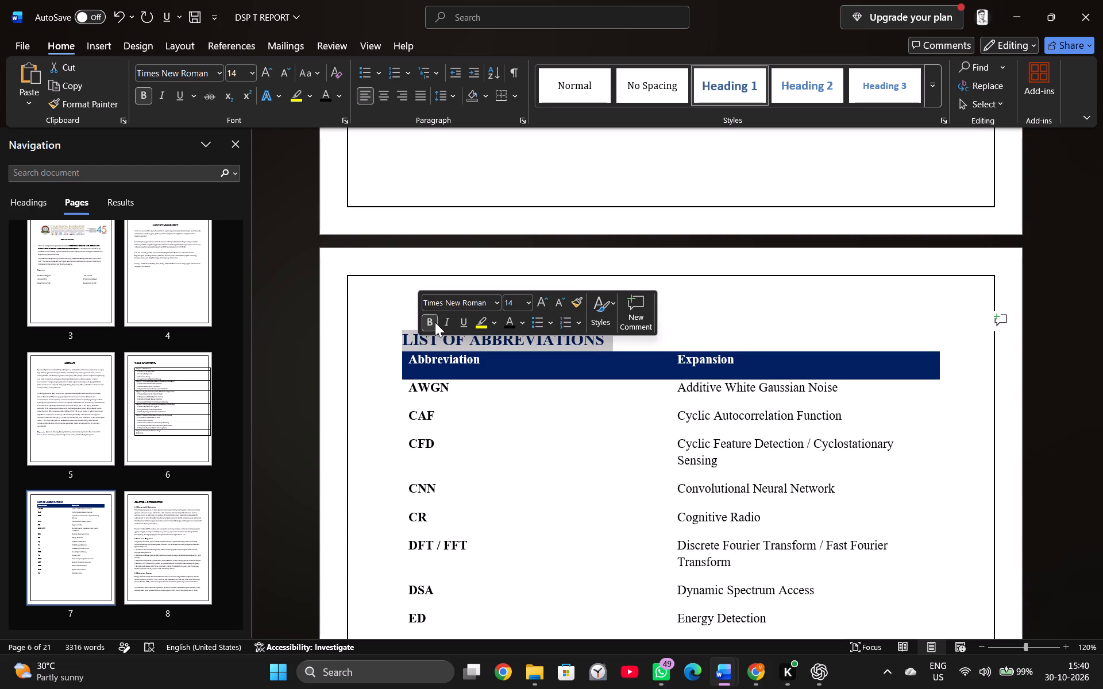
click(433, 322)
click(433, 322)
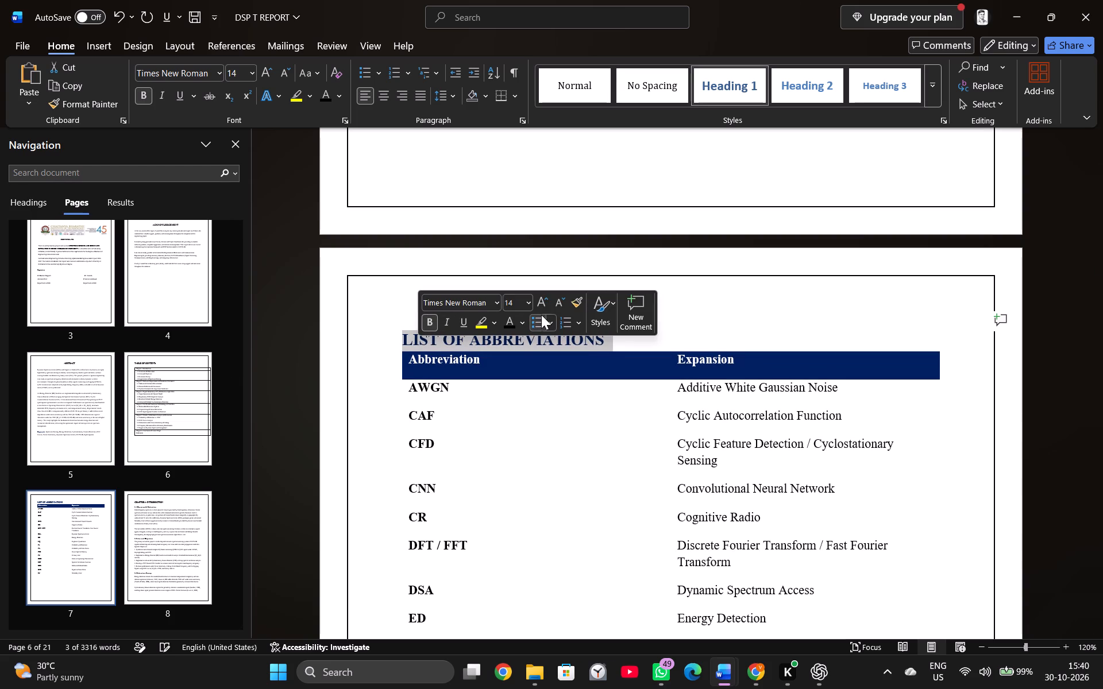
click(524, 323)
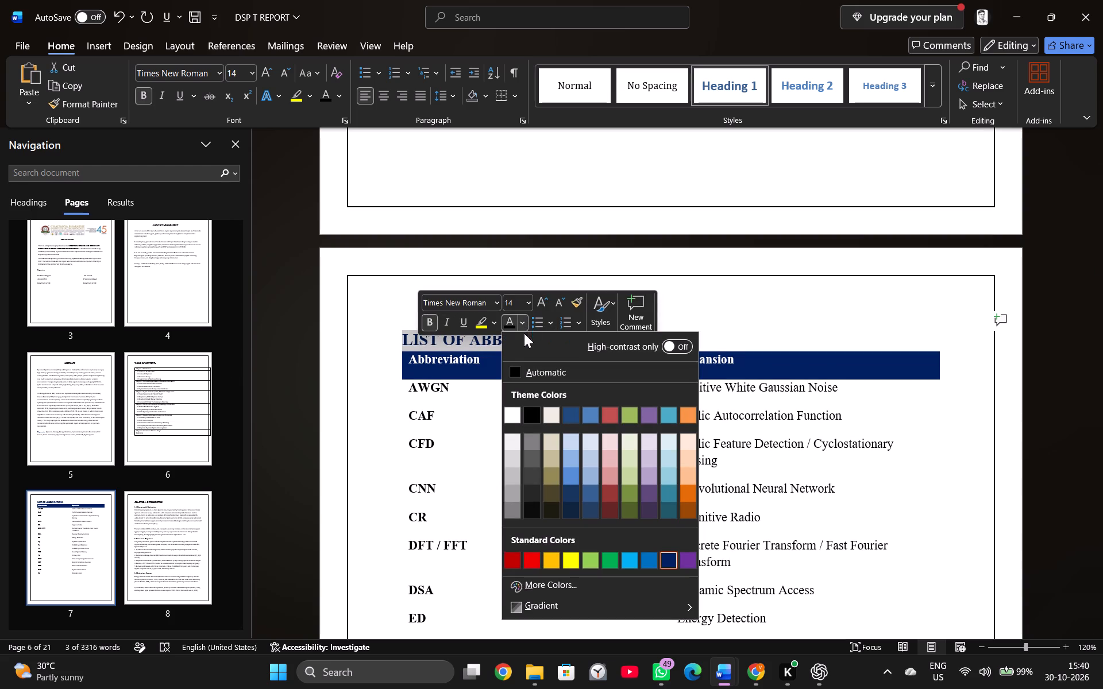
click(531, 408)
click(717, 320)
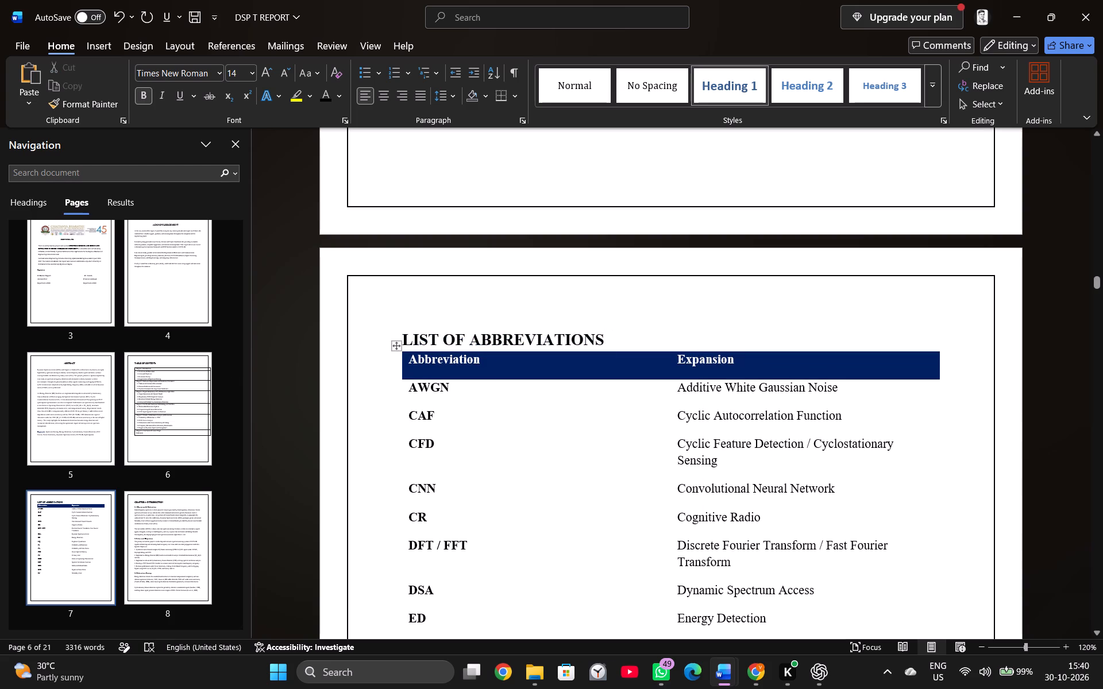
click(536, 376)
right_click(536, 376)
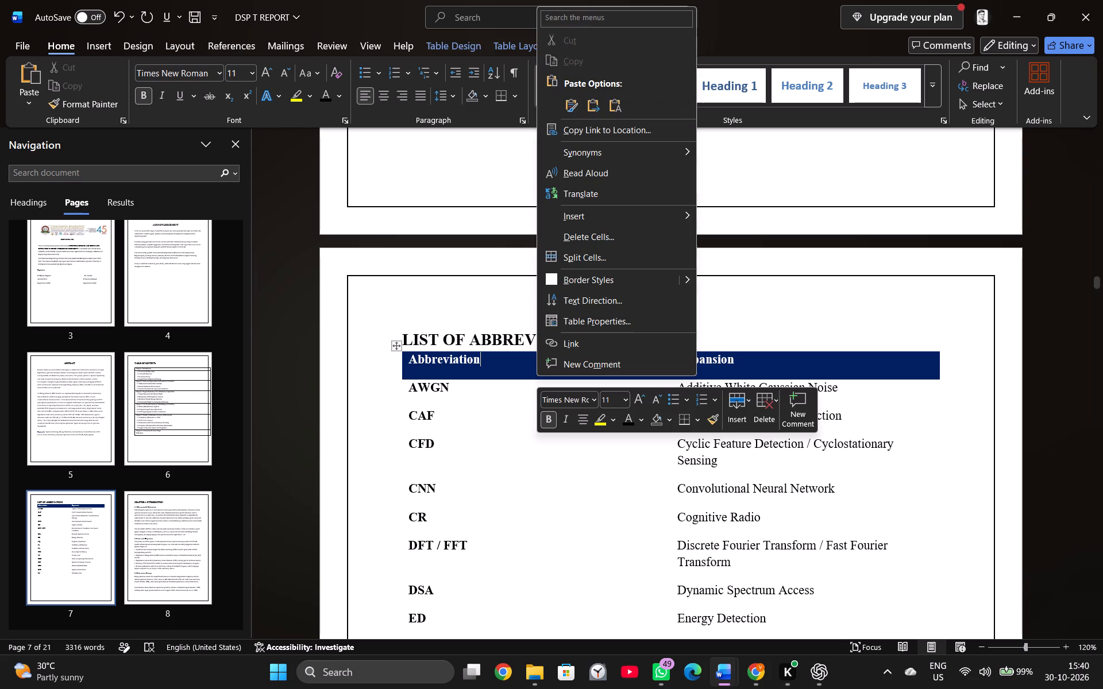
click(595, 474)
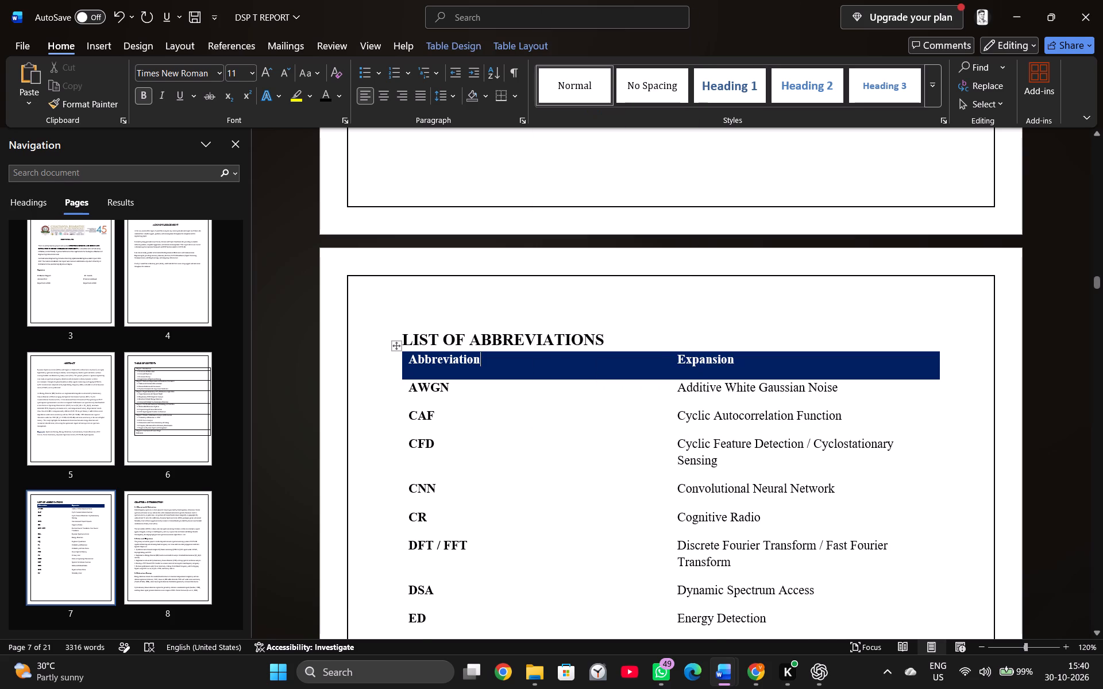
Review the heading formatting and page layout from Chapter 1 through the REFERENCES page.
scroll(497, 481, down, 20)
scroll(497, 481, down, 20)
scroll(497, 481, down, 9)
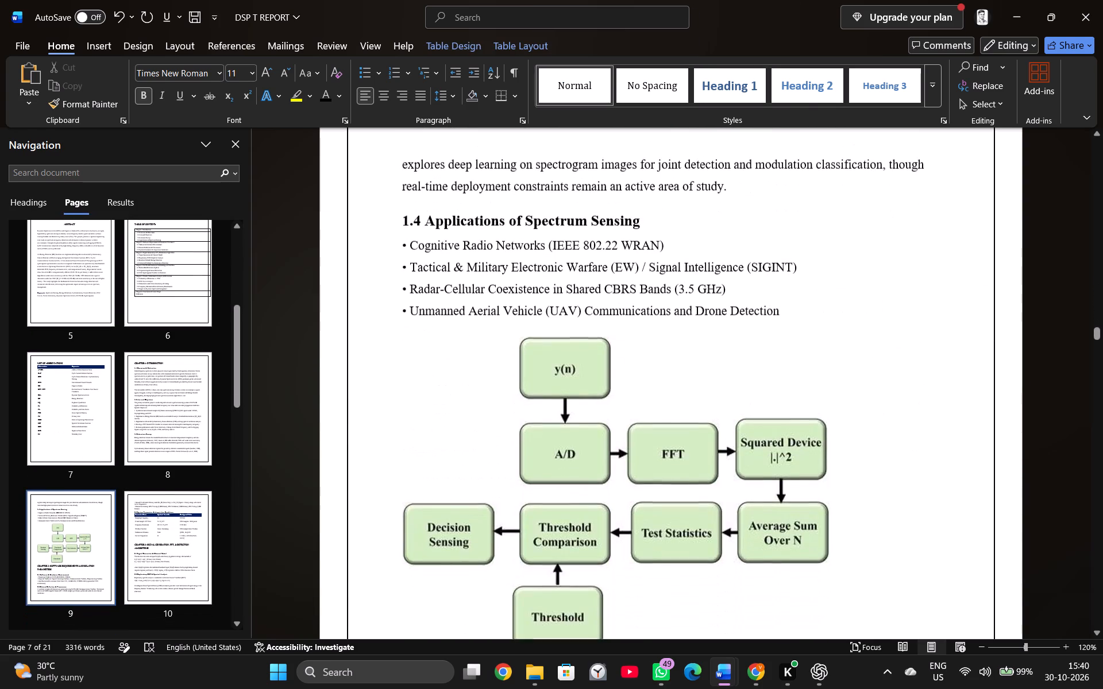
scroll(514, 502, down, 16)
scroll(514, 502, down, 10)
scroll(514, 502, down, 12)
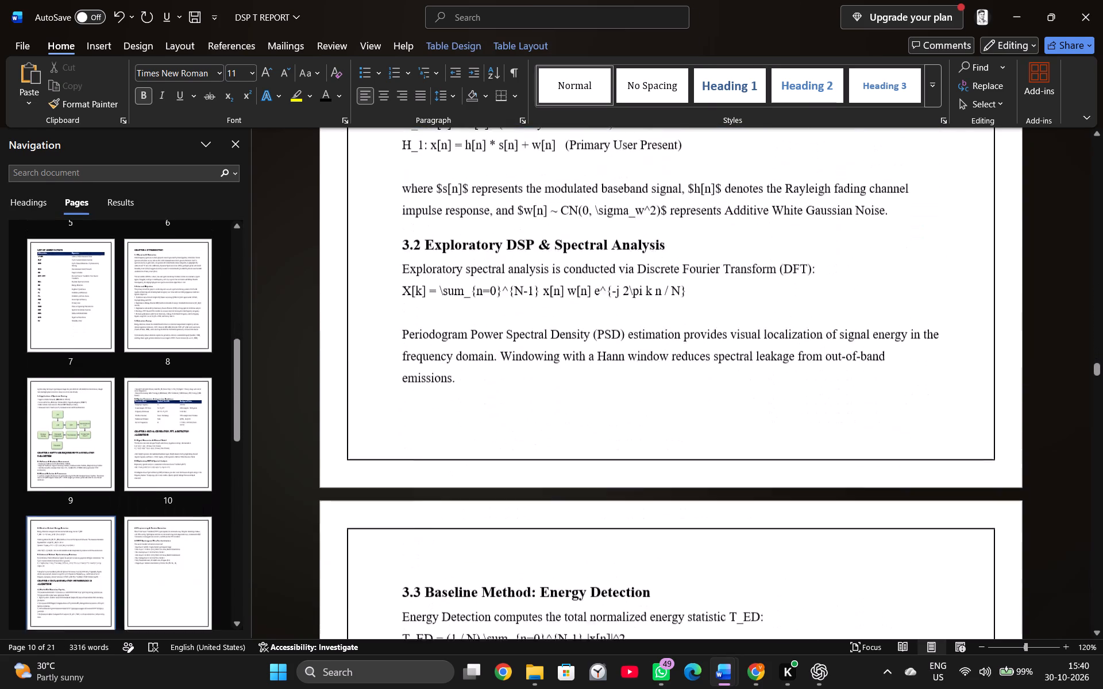
scroll(514, 502, down, 15)
scroll(514, 502, down, 20)
scroll(514, 502, down, 6)
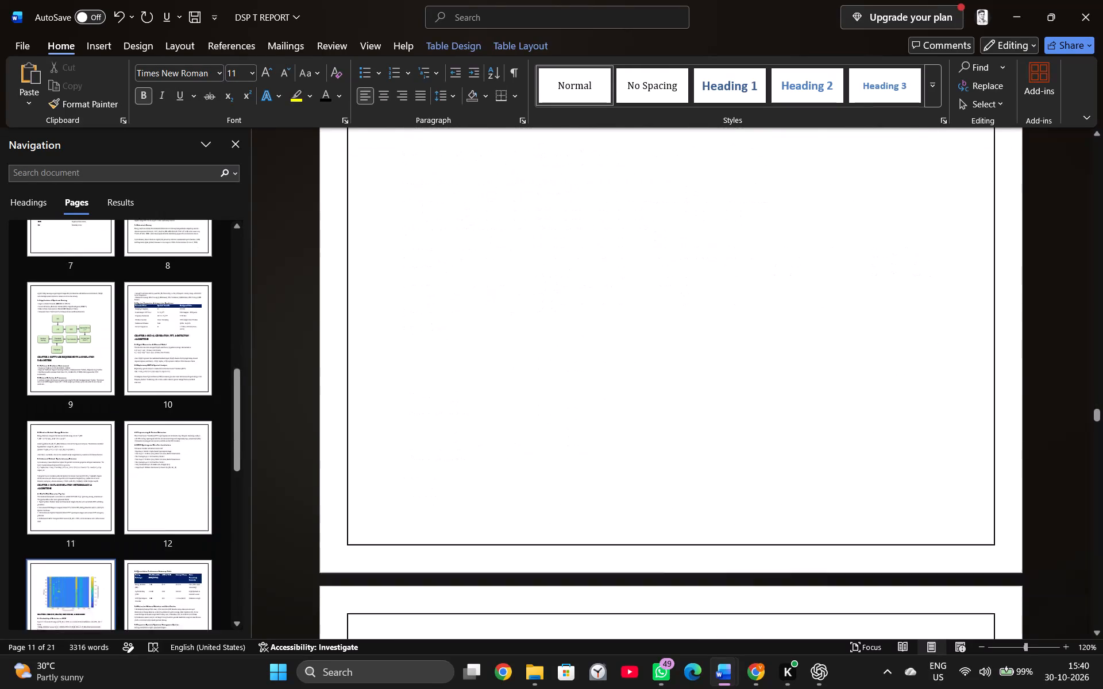
scroll(514, 502, up, 20)
scroll(514, 502, up, 19)
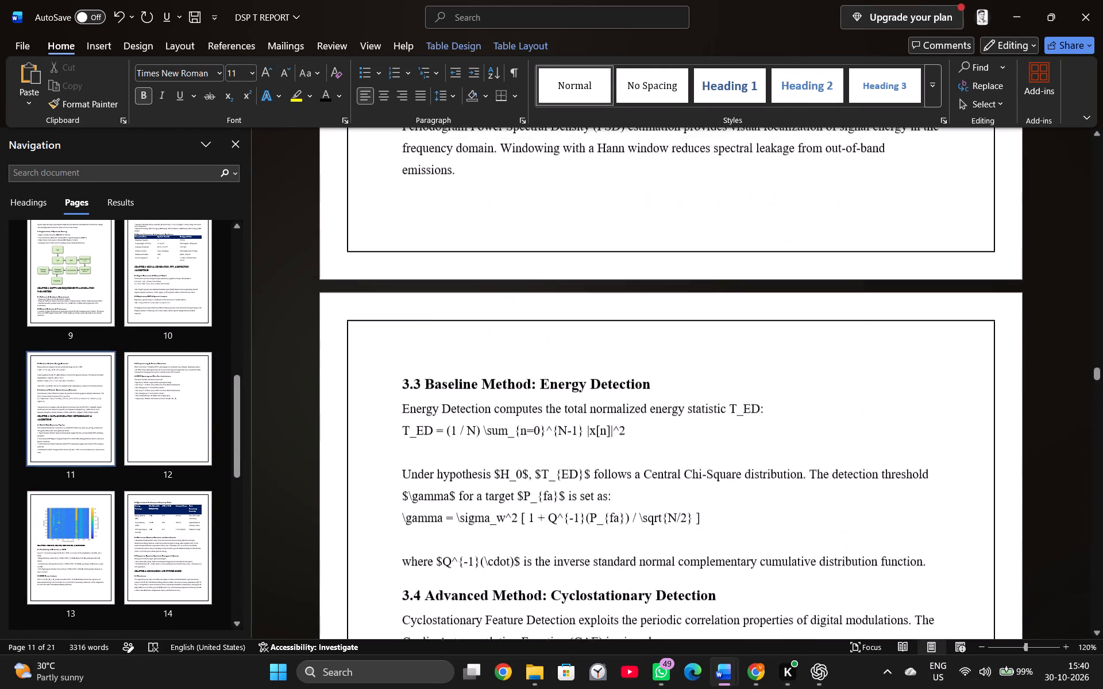
scroll(514, 502, up, 19)
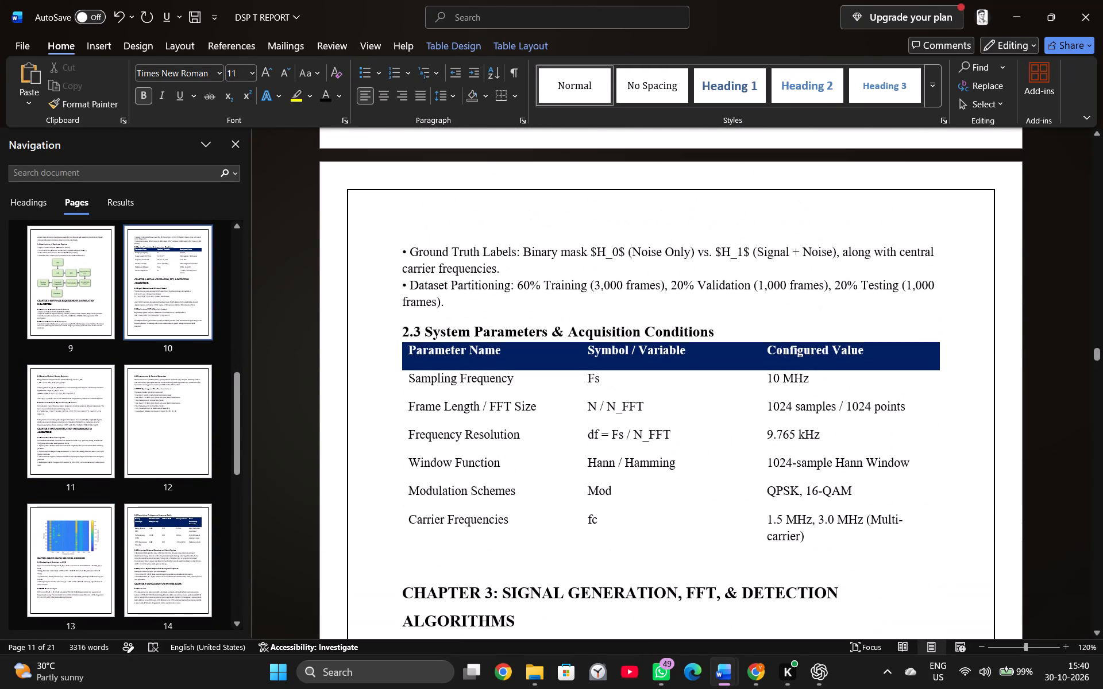
scroll(514, 502, up, 8)
scroll(514, 502, down, 6)
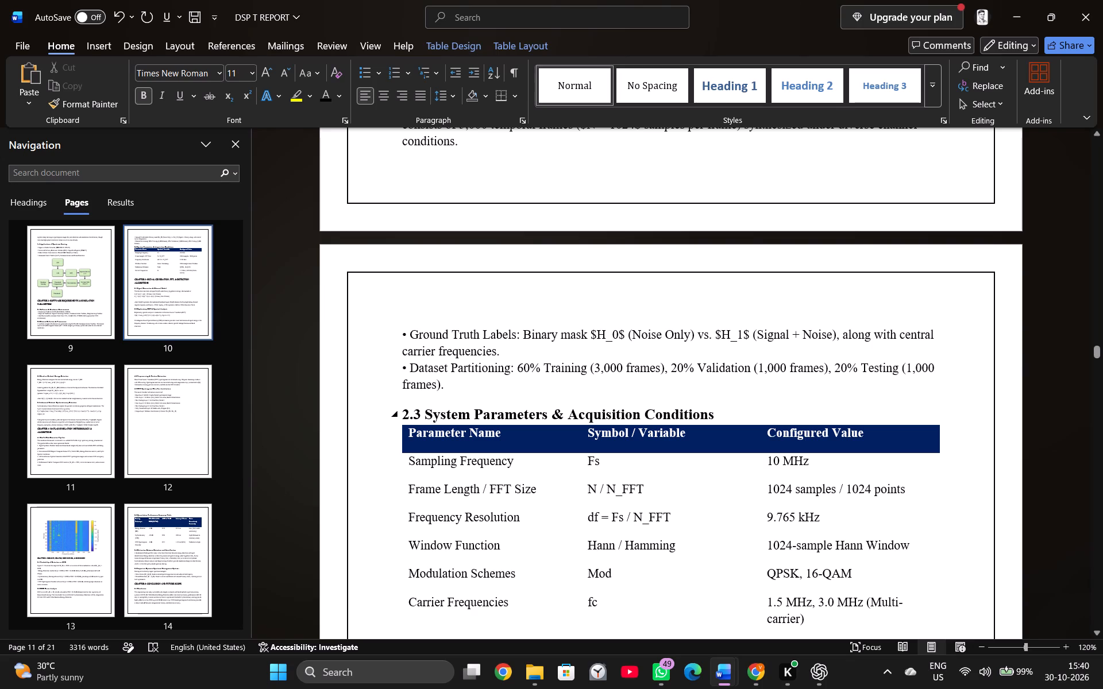
scroll(572, 485, down, 20)
scroll(572, 485, down, 7)
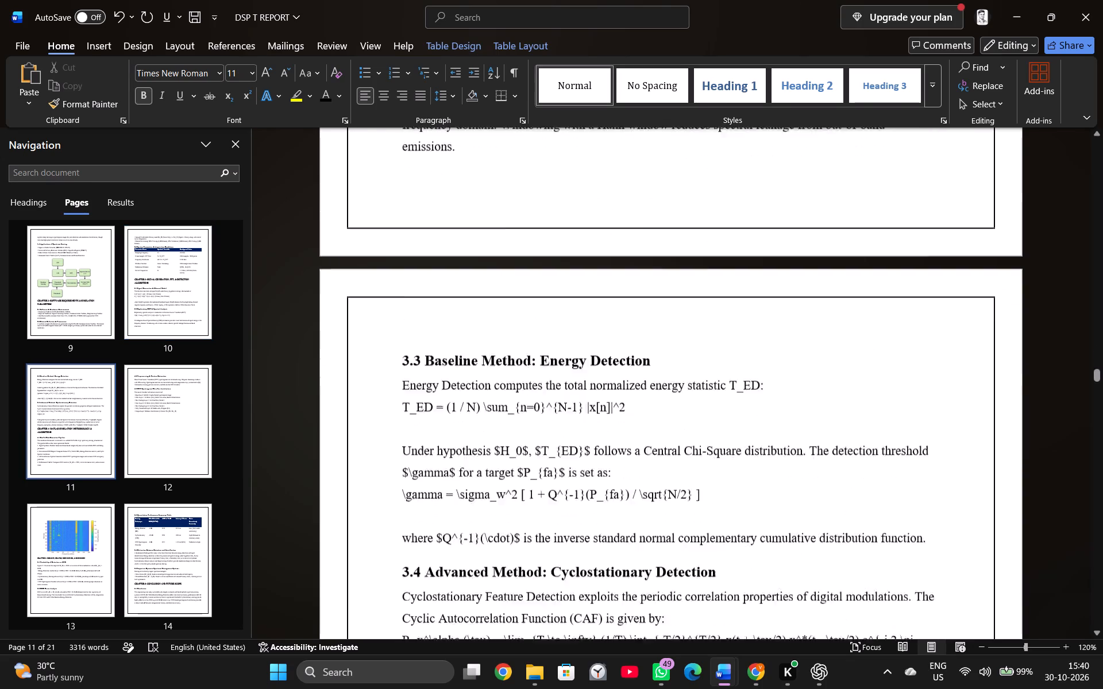
scroll(572, 492, down, 17)
scroll(572, 492, down, 17)
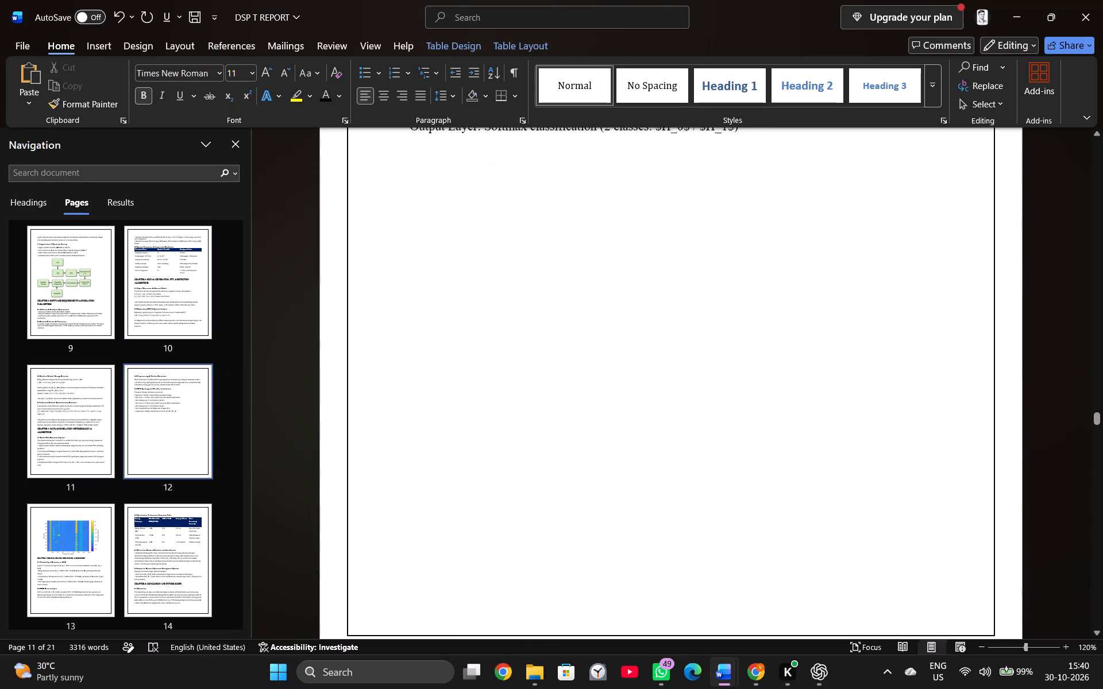
scroll(572, 492, down, 20)
scroll(572, 492, down, 20)
scroll(572, 492, down, 12)
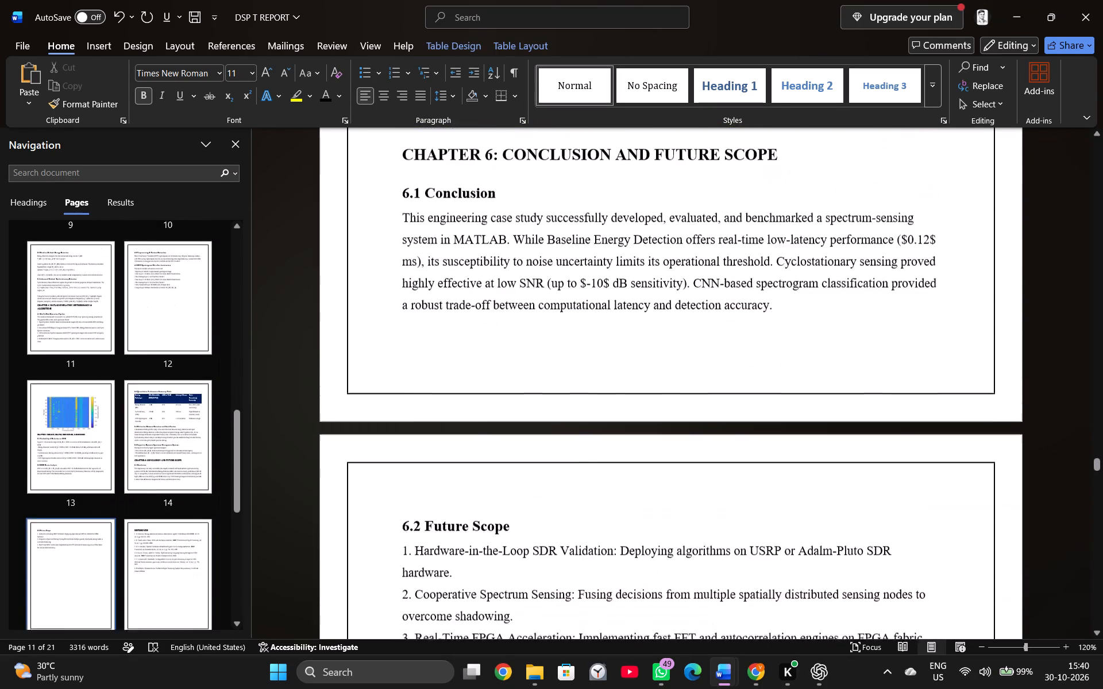
scroll(572, 492, down, 20)
scroll(572, 492, down, 19)
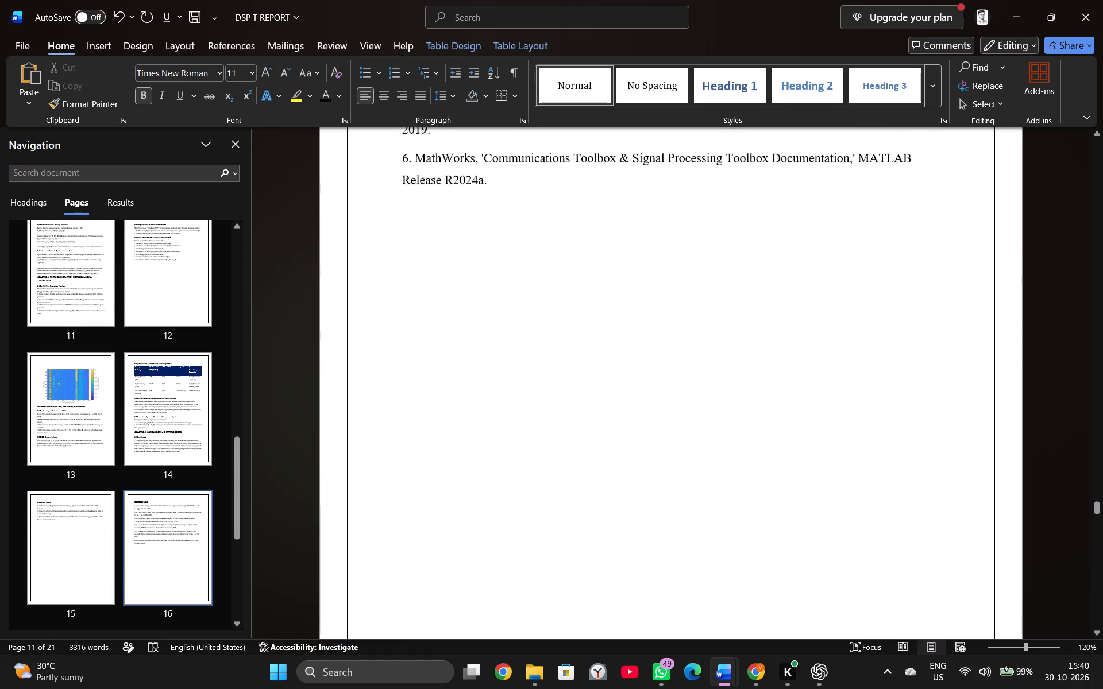
scroll(573, 495, down, 9)
Recheck the pages backwards from REFERENCES to Chapter 4, looking at headings and page breaks.
scroll(573, 495, up, 20)
scroll(573, 495, up, 11)
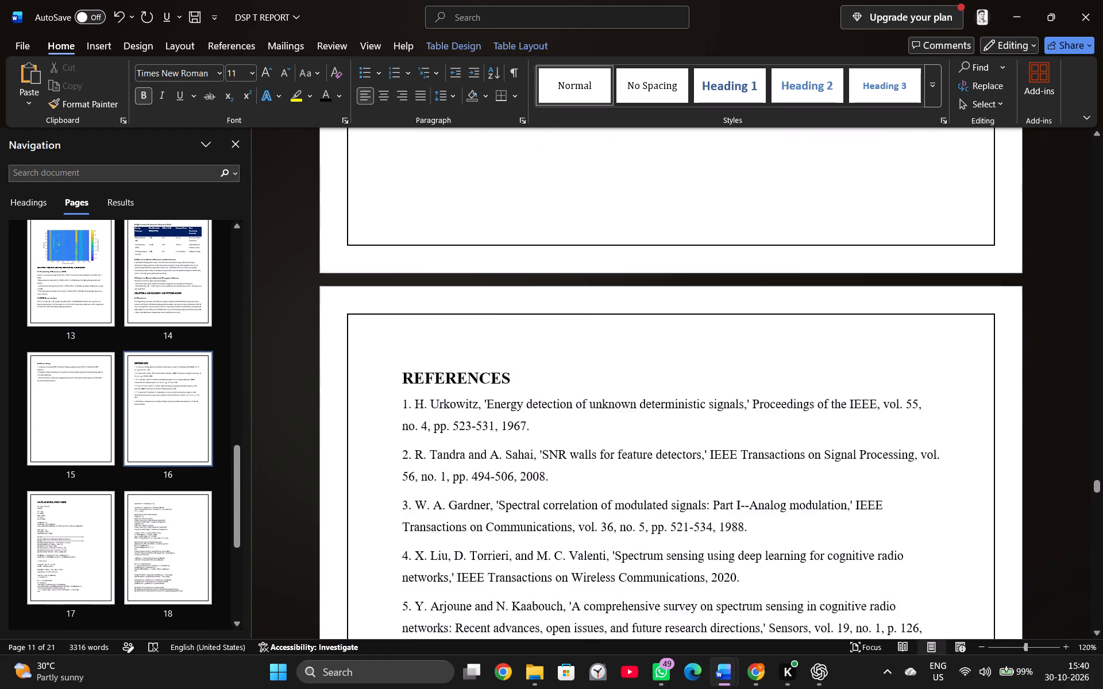
scroll(573, 495, up, 19)
scroll(493, 522, up, 12)
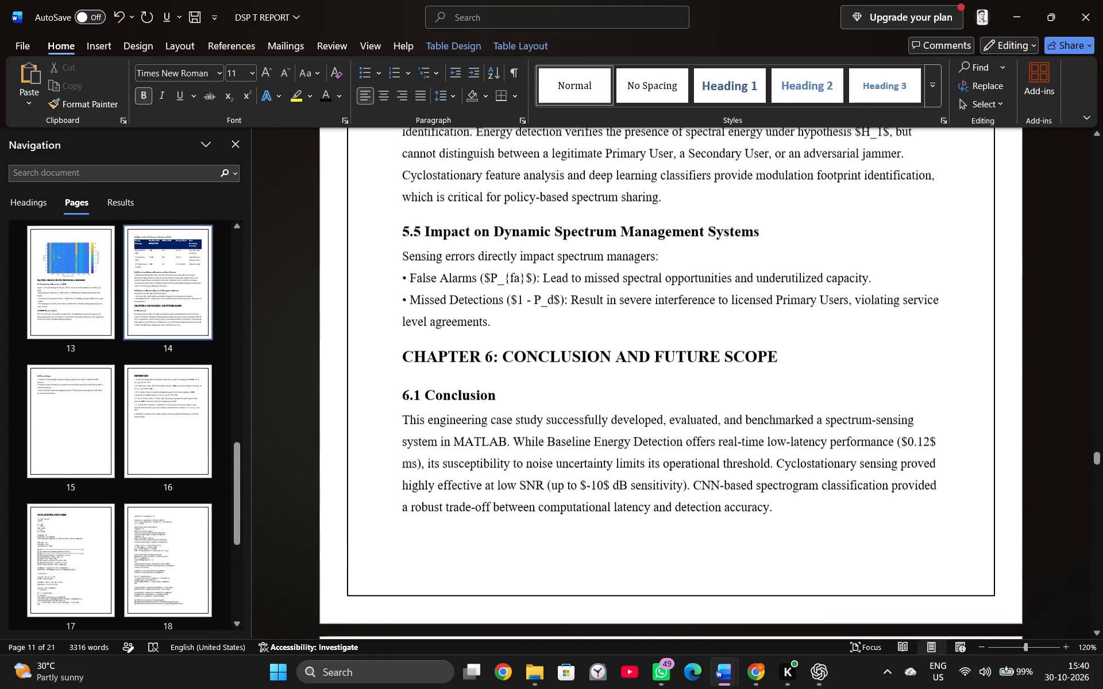
scroll(493, 522, up, 4)
scroll(493, 522, up, 20)
scroll(493, 522, up, 2)
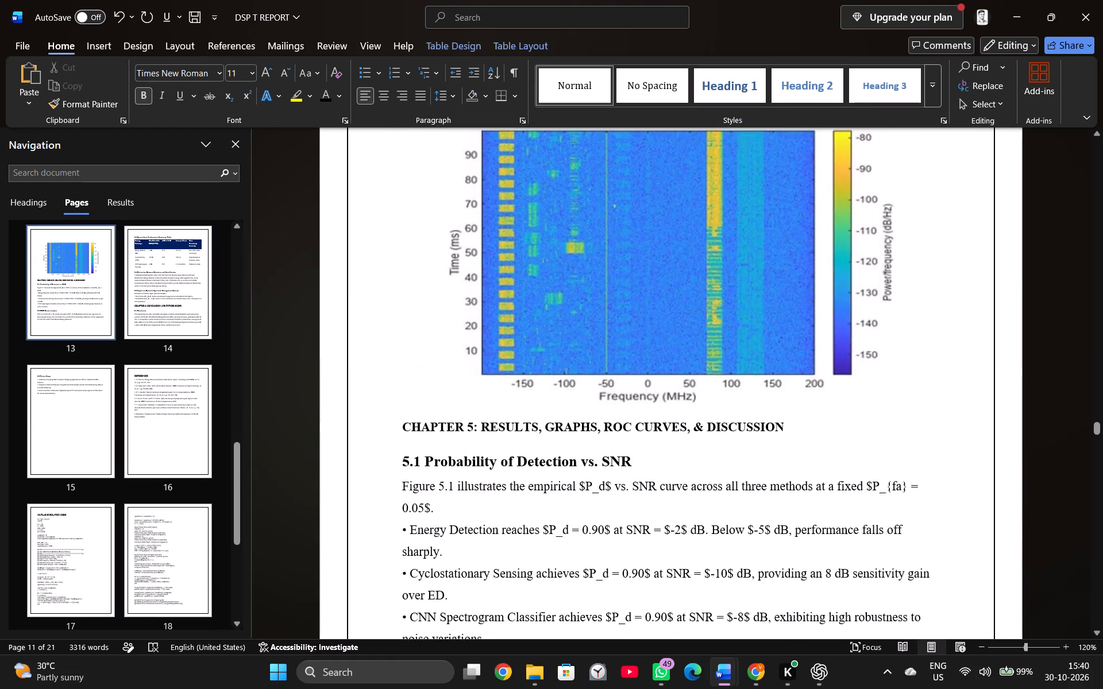
scroll(493, 522, up, 6)
scroll(493, 522, up, 18)
scroll(493, 522, up, 4)
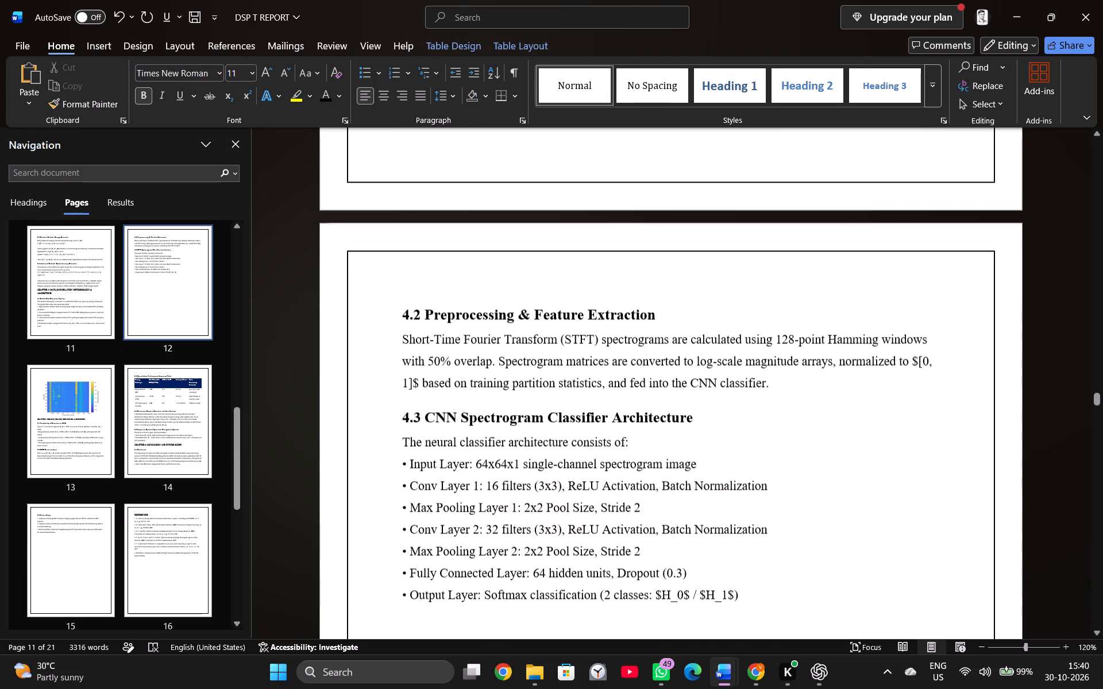
scroll(560, 431, up, 15)
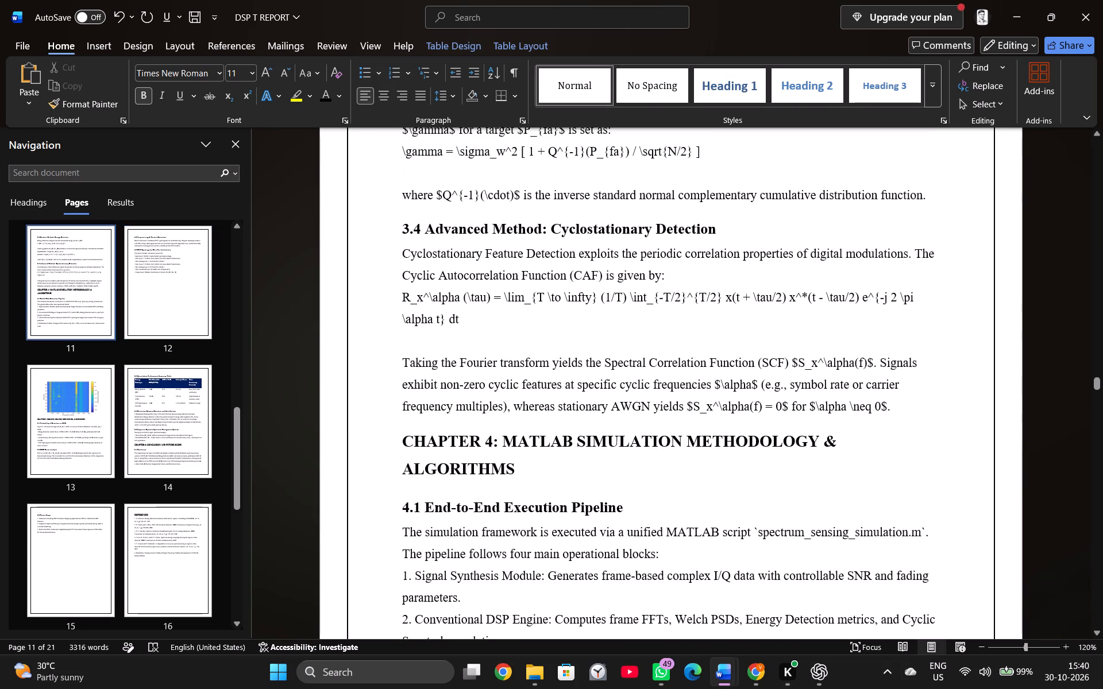
scroll(574, 507, down, 2)
scroll(557, 494, up, 3)
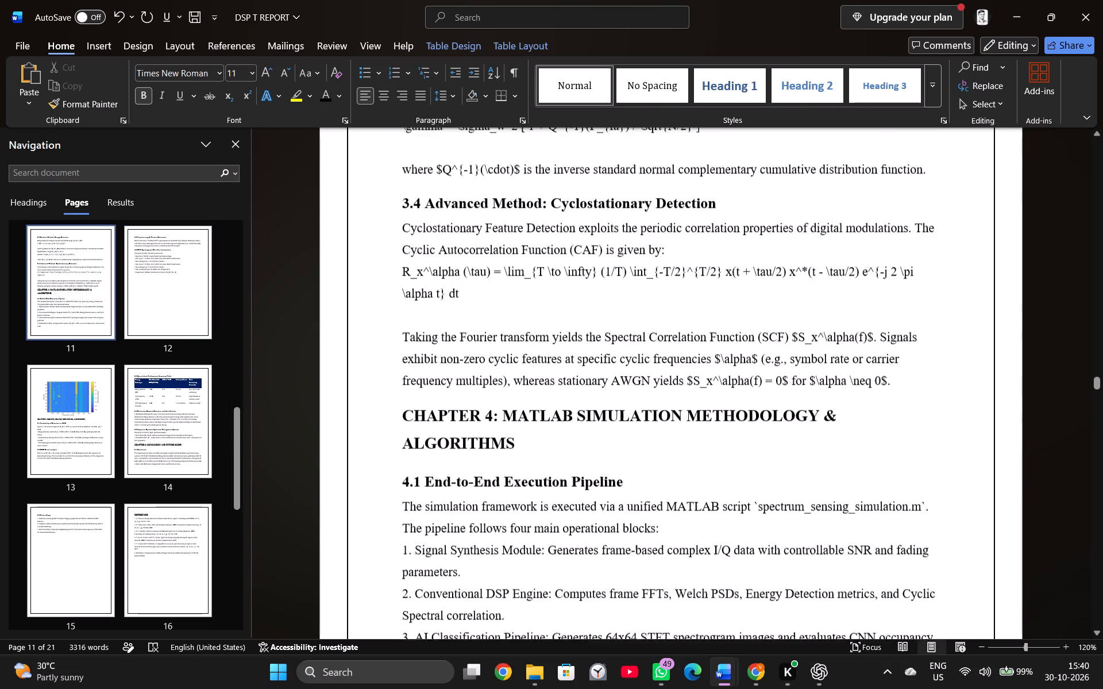
scroll(557, 494, up, 1)
scroll(568, 489, down, 20)
scroll(568, 489, down, 6)
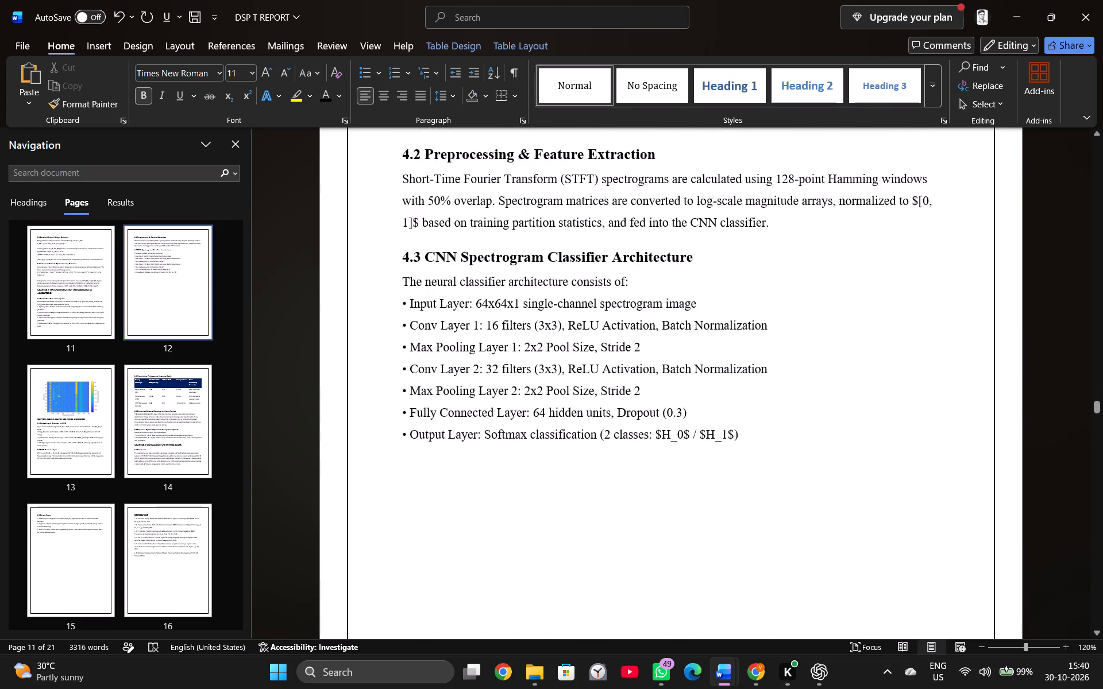
Examine the layout from the end of section 4.3 through Chapter 5 to the start of Chapter 6.
click(427, 268)
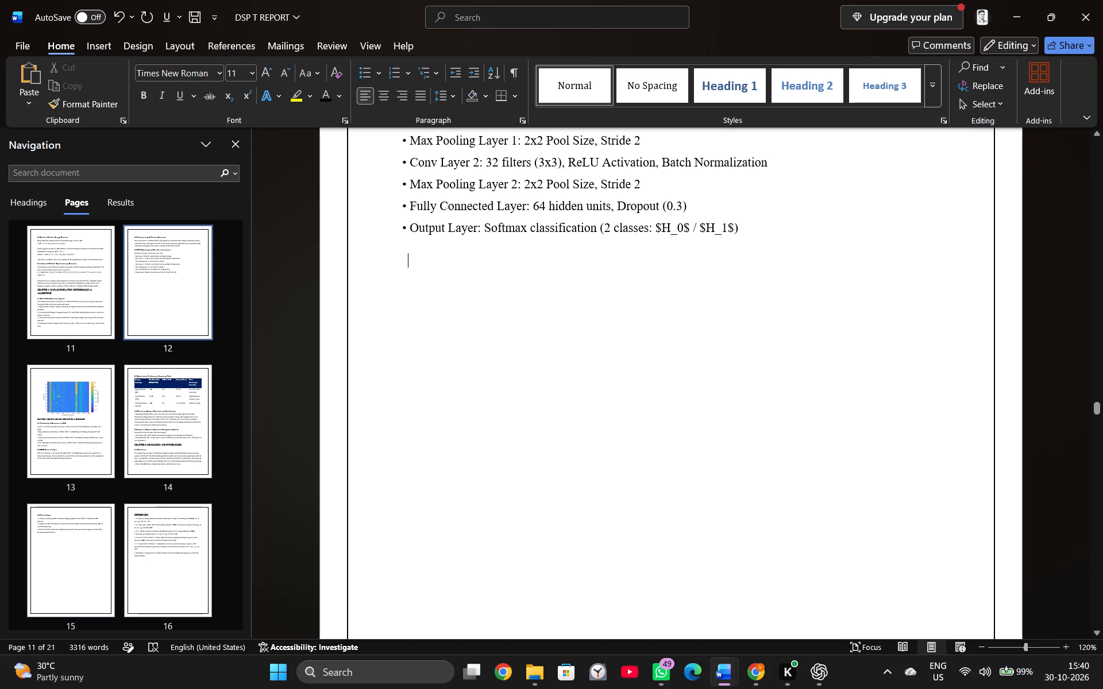
scroll(427, 268, up, 8)
scroll(427, 268, down, 1)
scroll(427, 268, down, 20)
scroll(427, 268, down, 3)
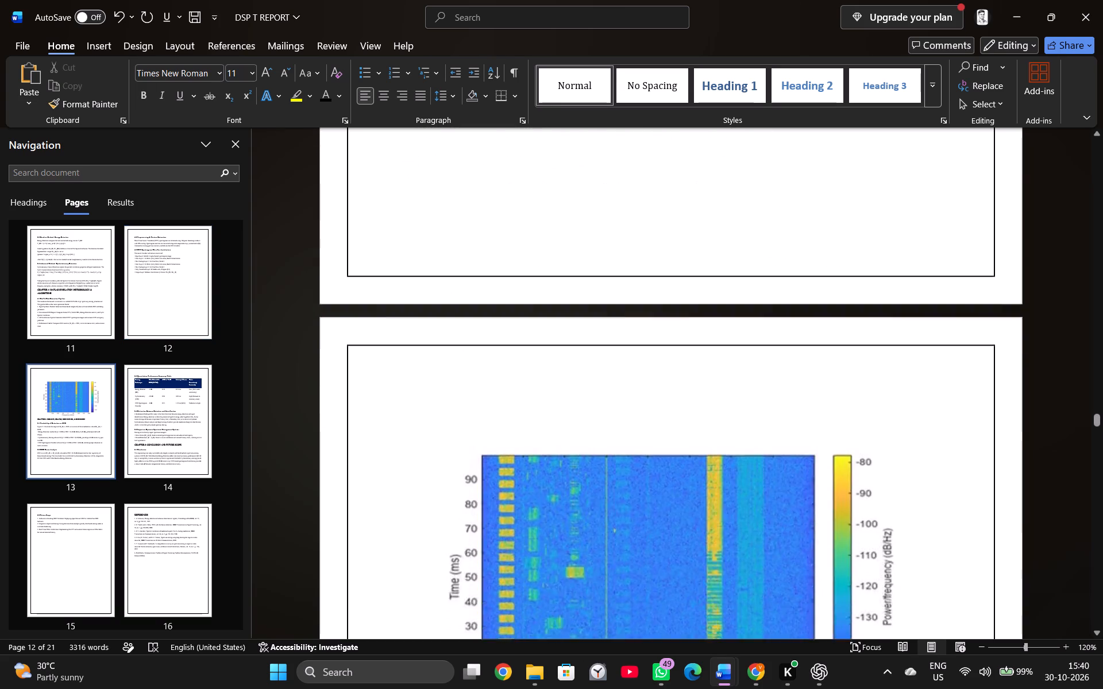
scroll(427, 268, down, 2)
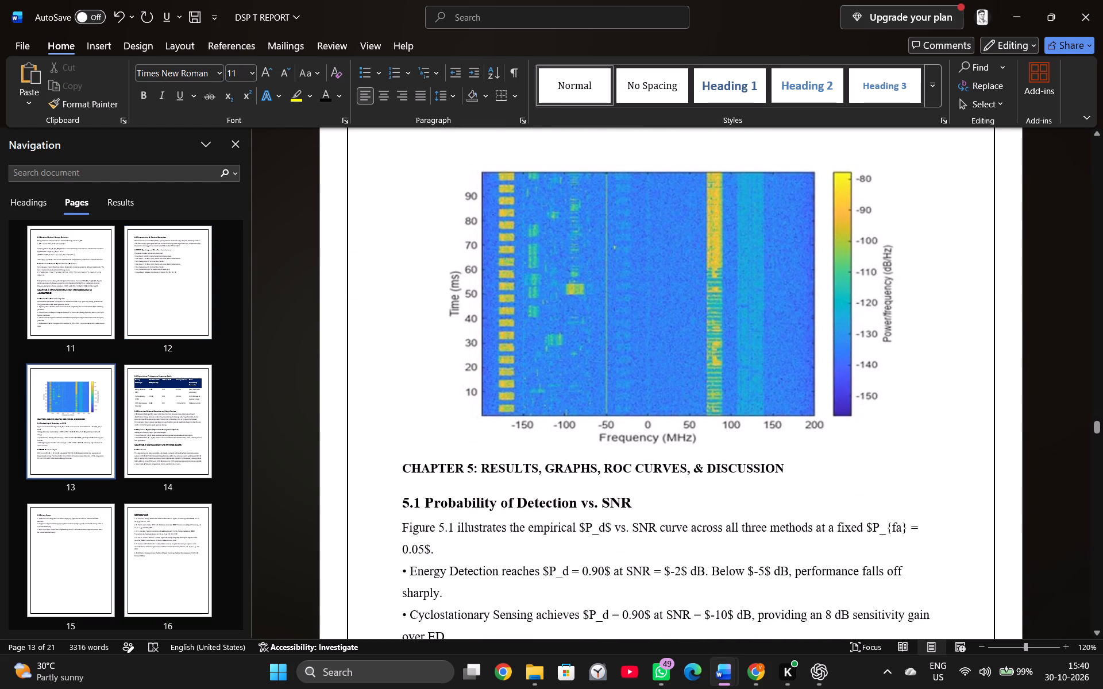
scroll(516, 386, down, 6)
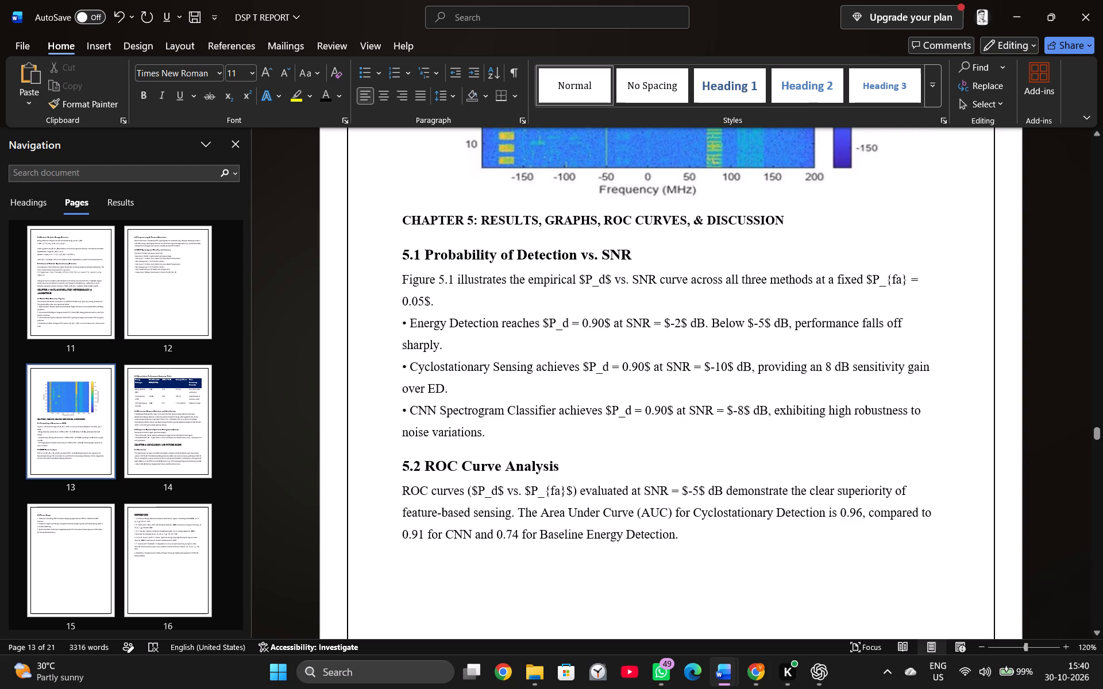
scroll(515, 389, down, 18)
scroll(515, 389, down, 7)
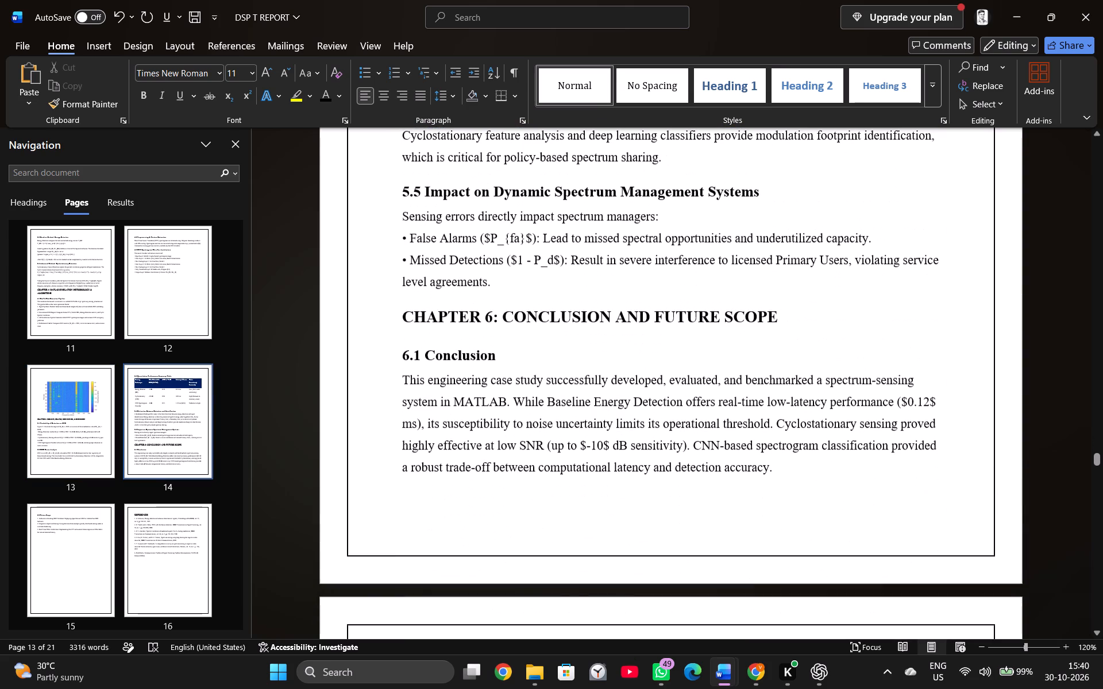
Insert six blank lines after section 5.5 to push the CHAPTER 6 heading onto a new page.
click(503, 283)
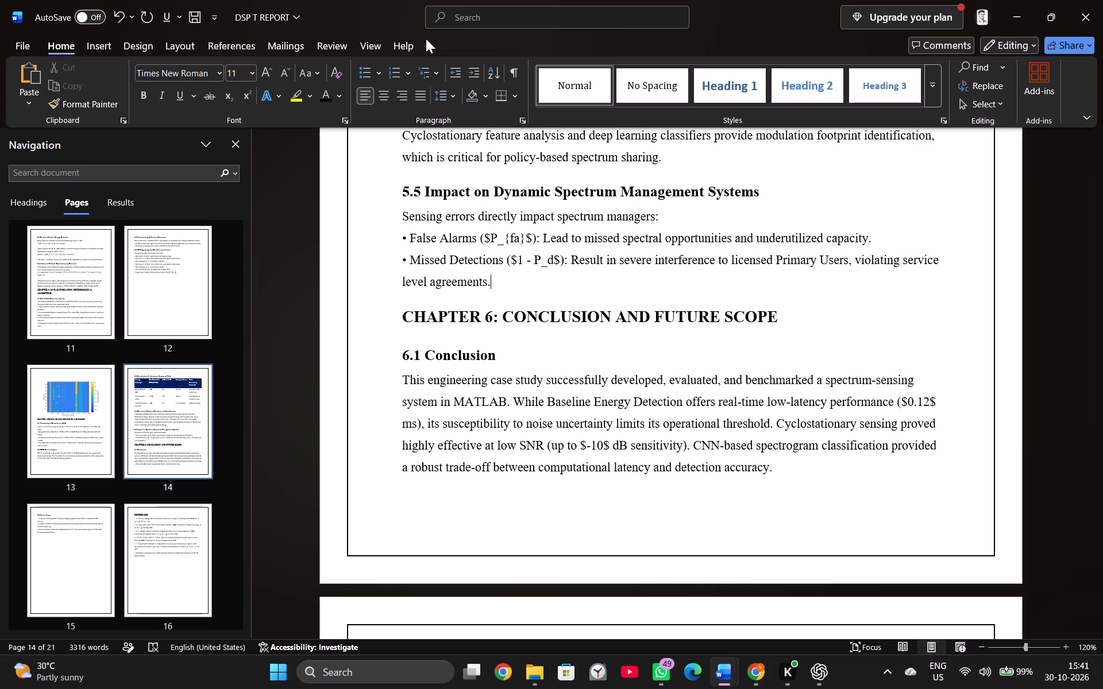
key(Return)
key(Return)
key(Return)
key(Return)
key(Return)
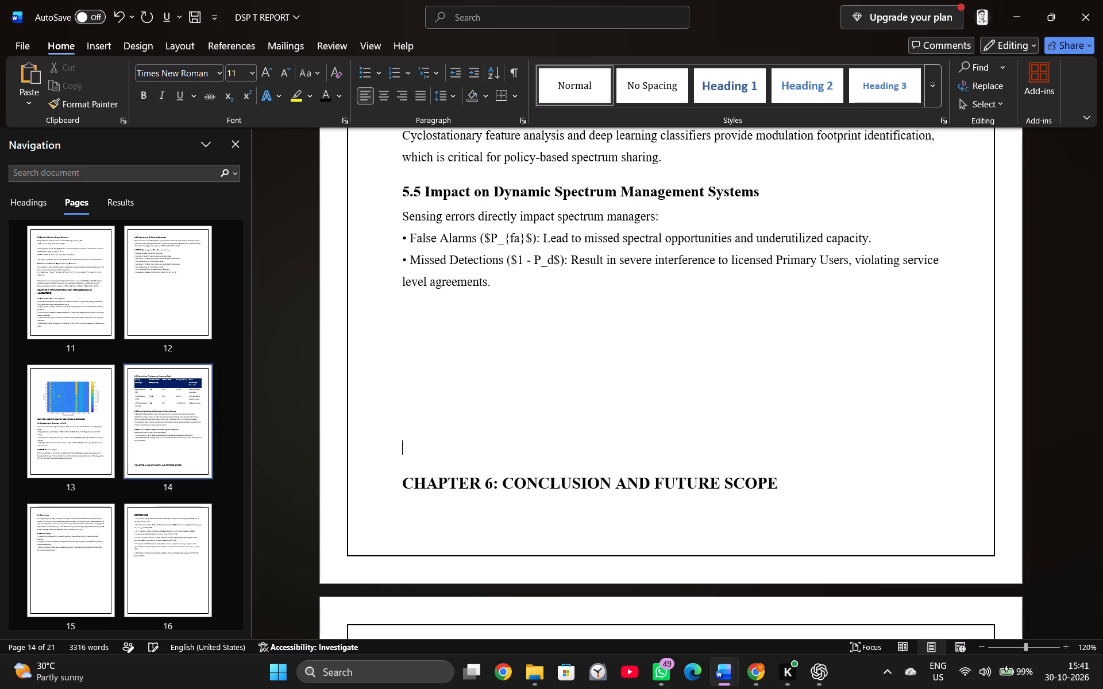
key(Return)
scroll(426, 38, down, 4)
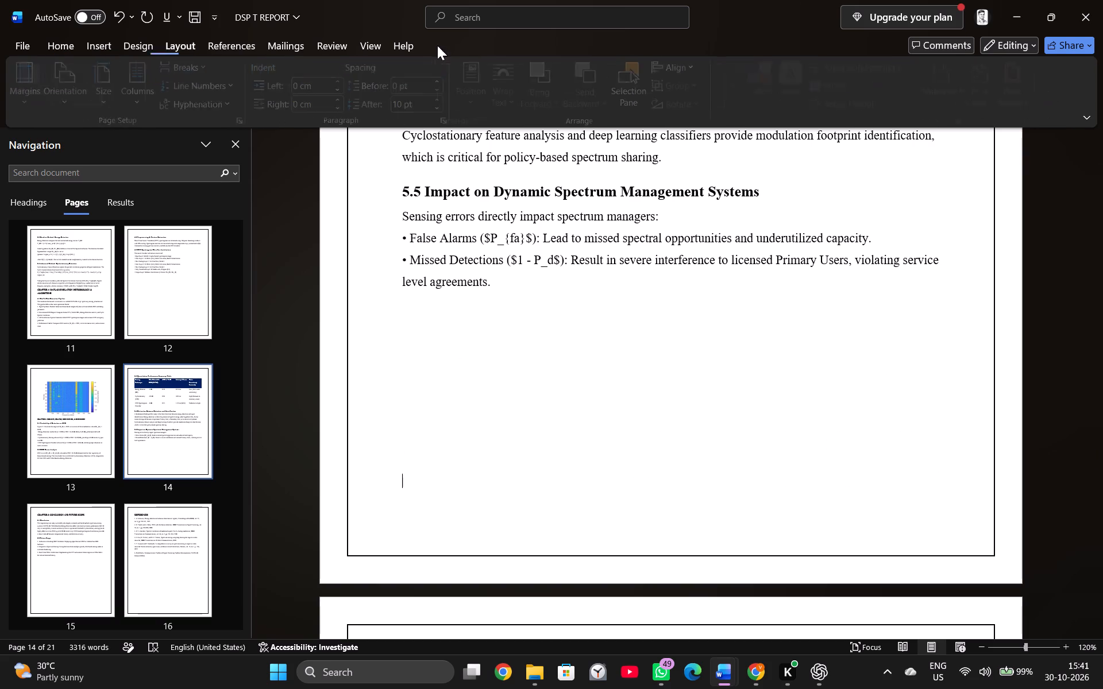
scroll(541, 367, down, 8)
scroll(499, 327, up, 7)
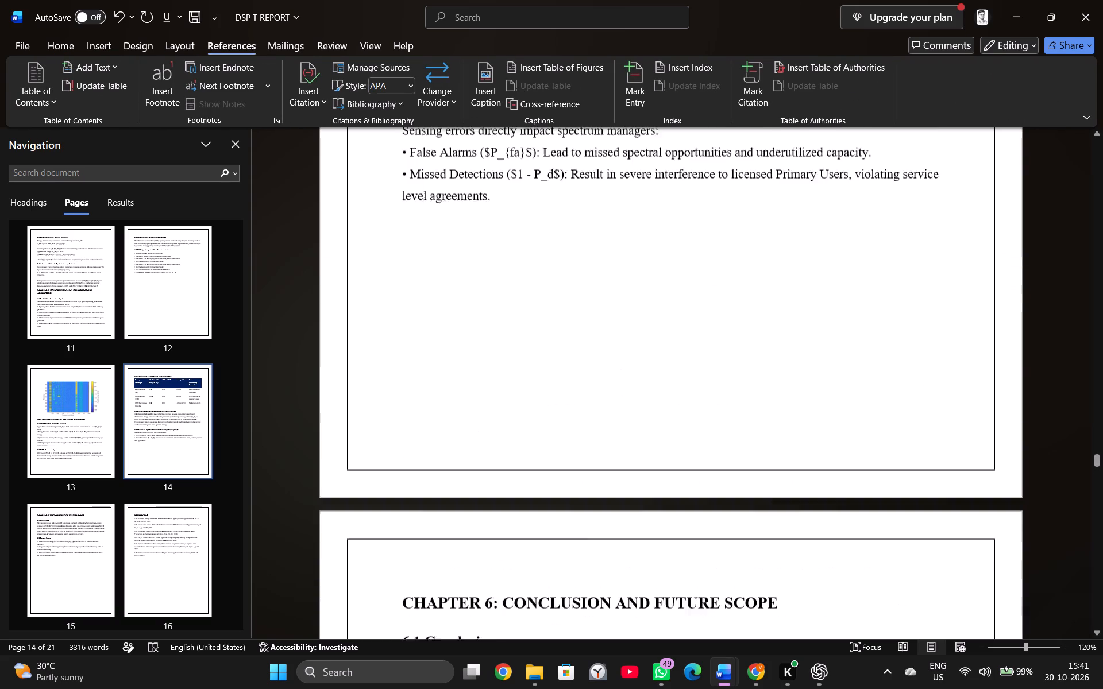
Insert two blank lines above the CHAPTER 6 heading at the start of its page.
scroll(499, 327, up, 3)
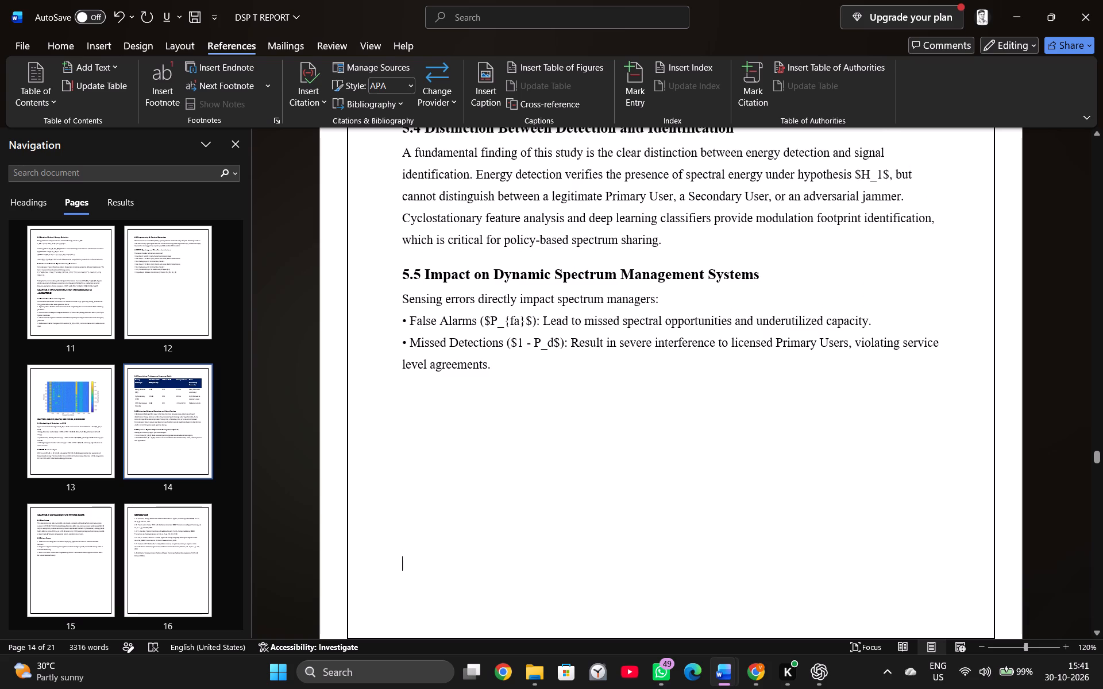
scroll(423, 408, down, 8)
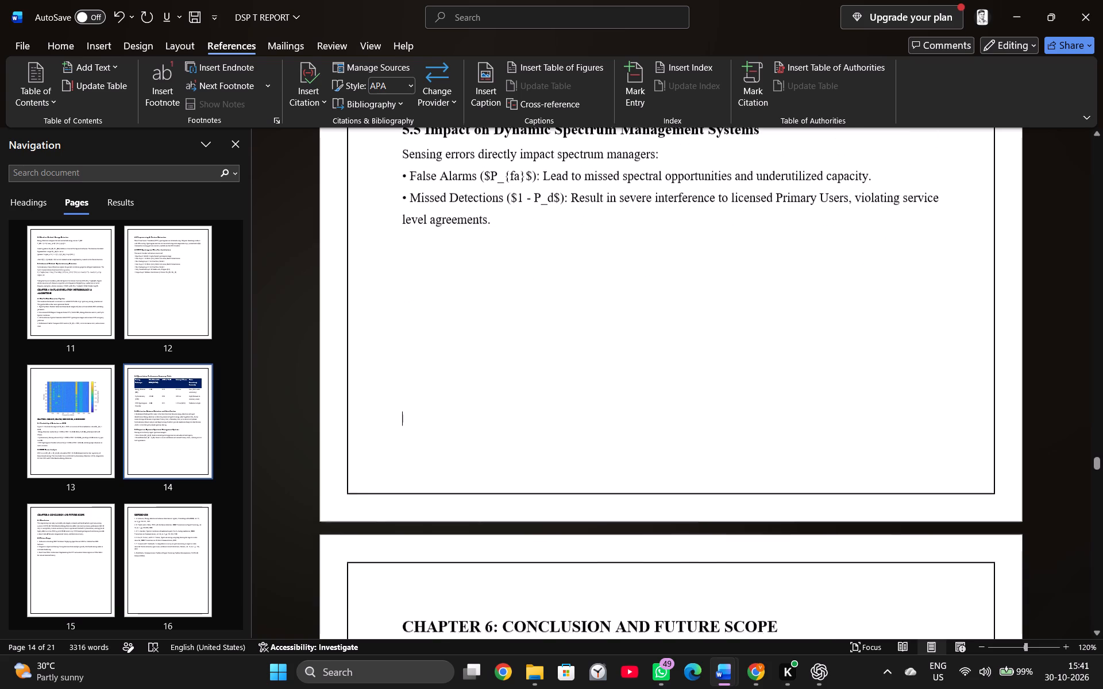
scroll(423, 413, down, 1)
scroll(450, 297, up, 7)
scroll(450, 297, down, 3)
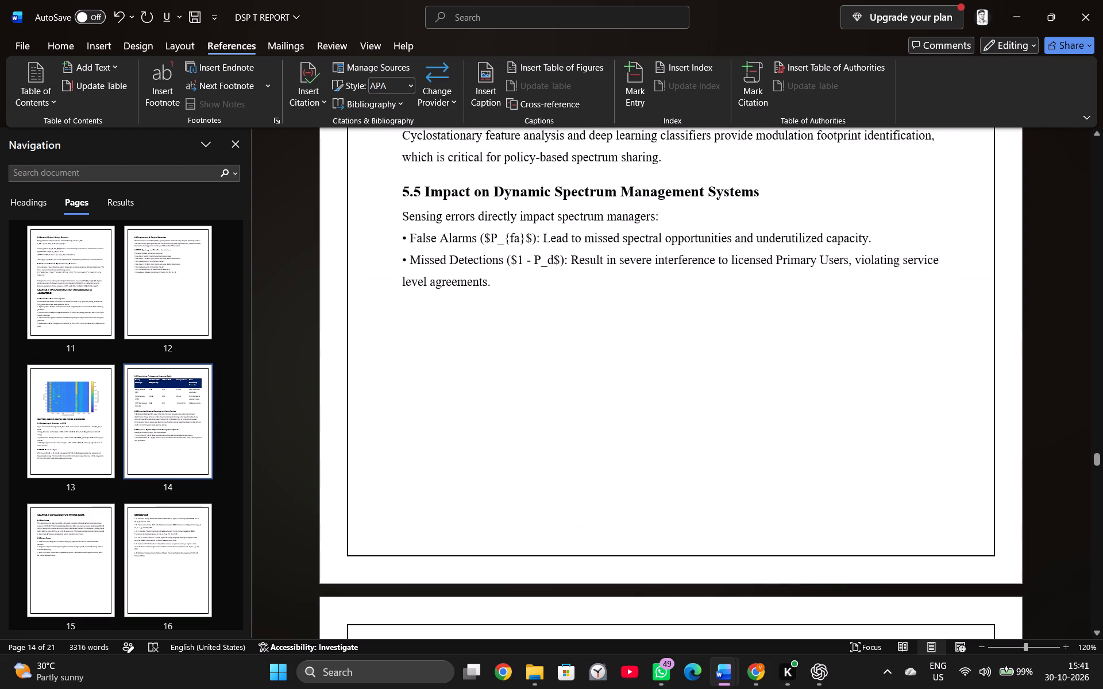
scroll(454, 313, down, 3)
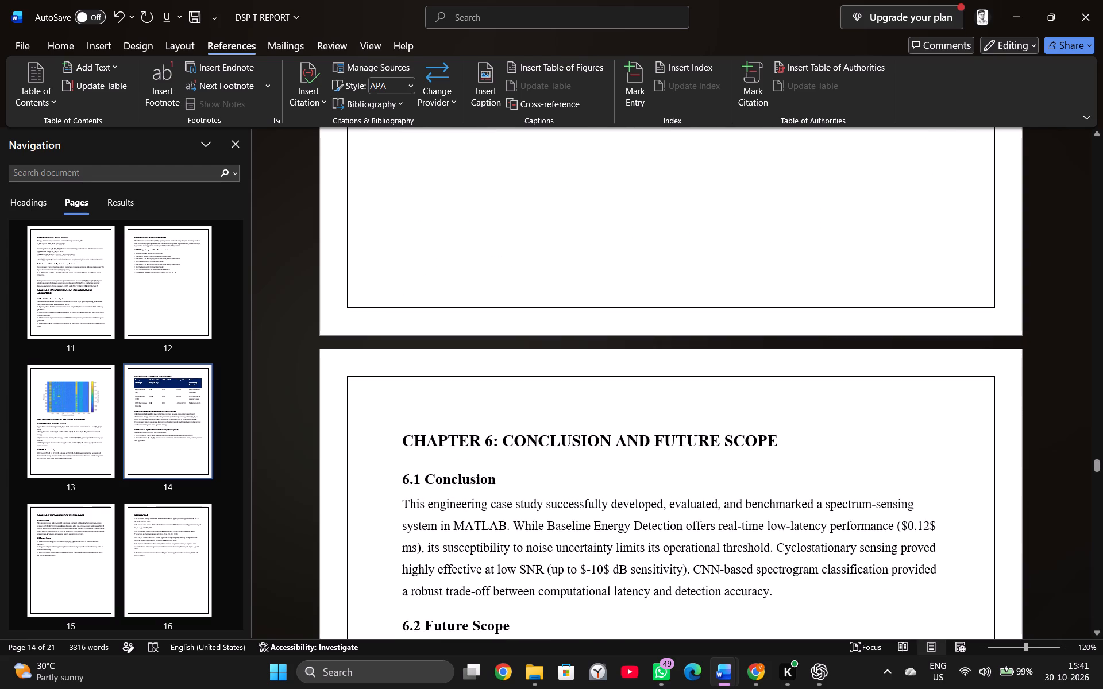
click(398, 438)
key(Return)
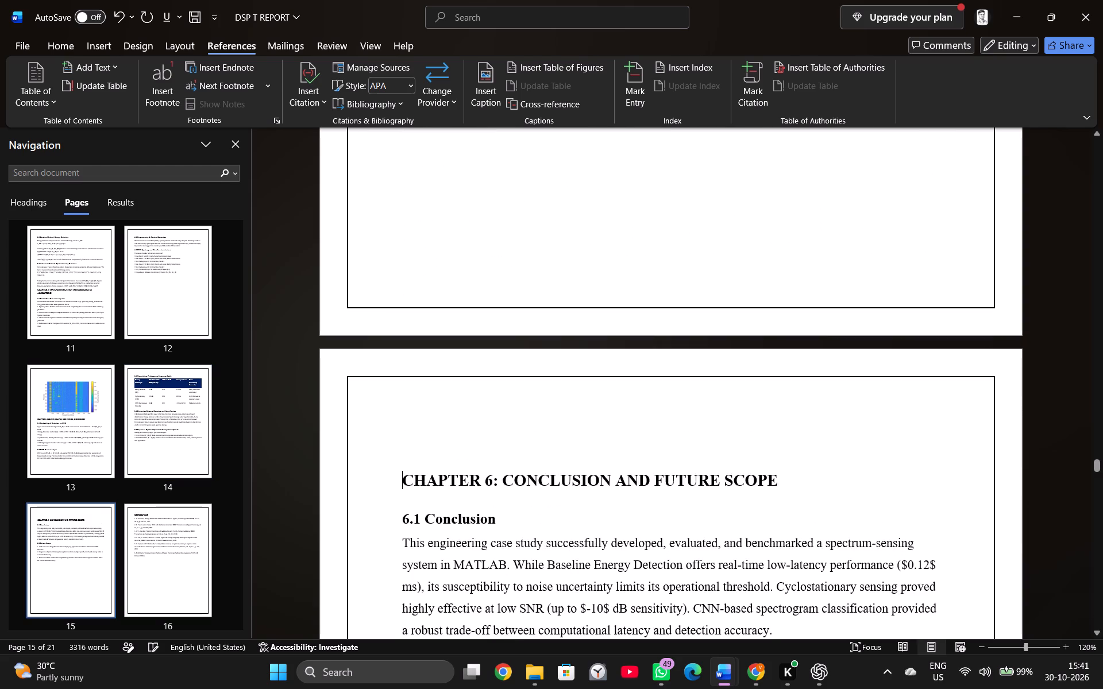
key(Return)
Add the heading SIMULATED RESULTS on the blank line at the start of the page, above CHAPTER 6.
click(430, 416)
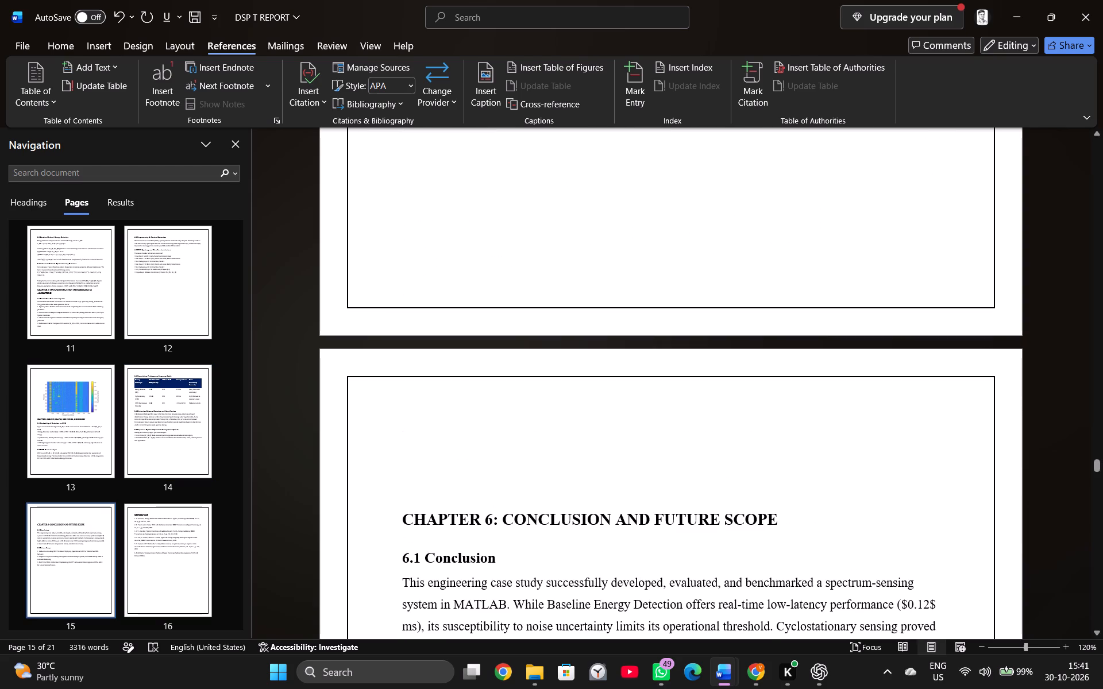
key(s)
key(i)
text(MU)
text(LATE R)
text(ESULTS)
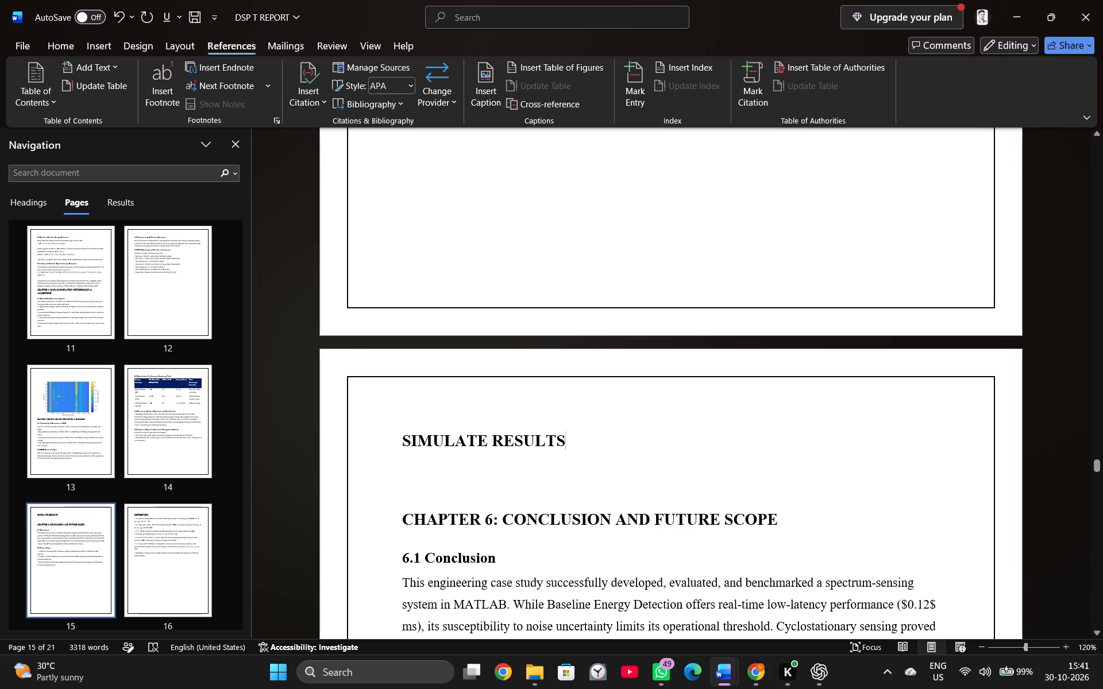
click(490, 439)
key(Left)
key(d)
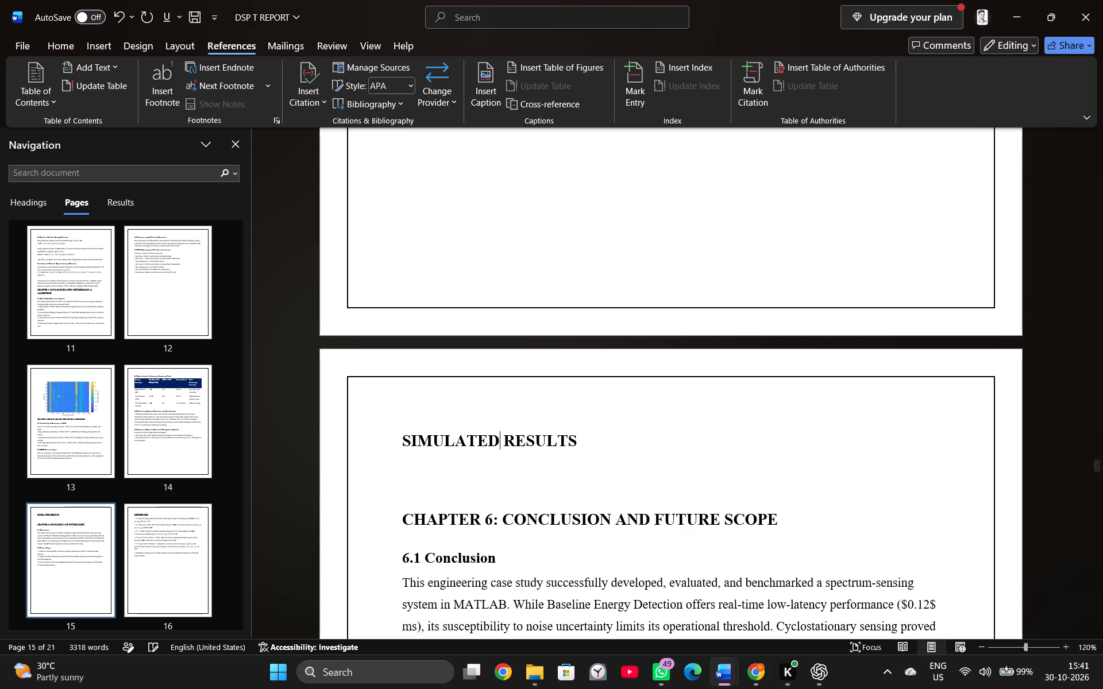
key(space)
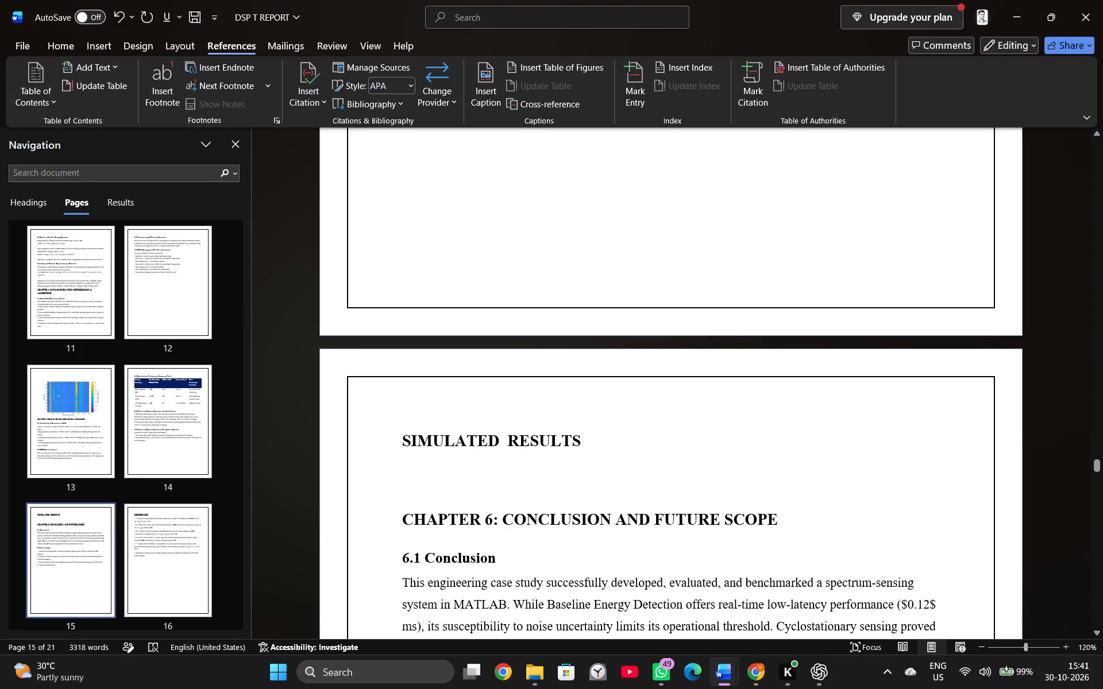
click(582, 436)
Switch to File Explorer and preview the fig 1 image in the dsp case study theory folder.
click(511, 601)
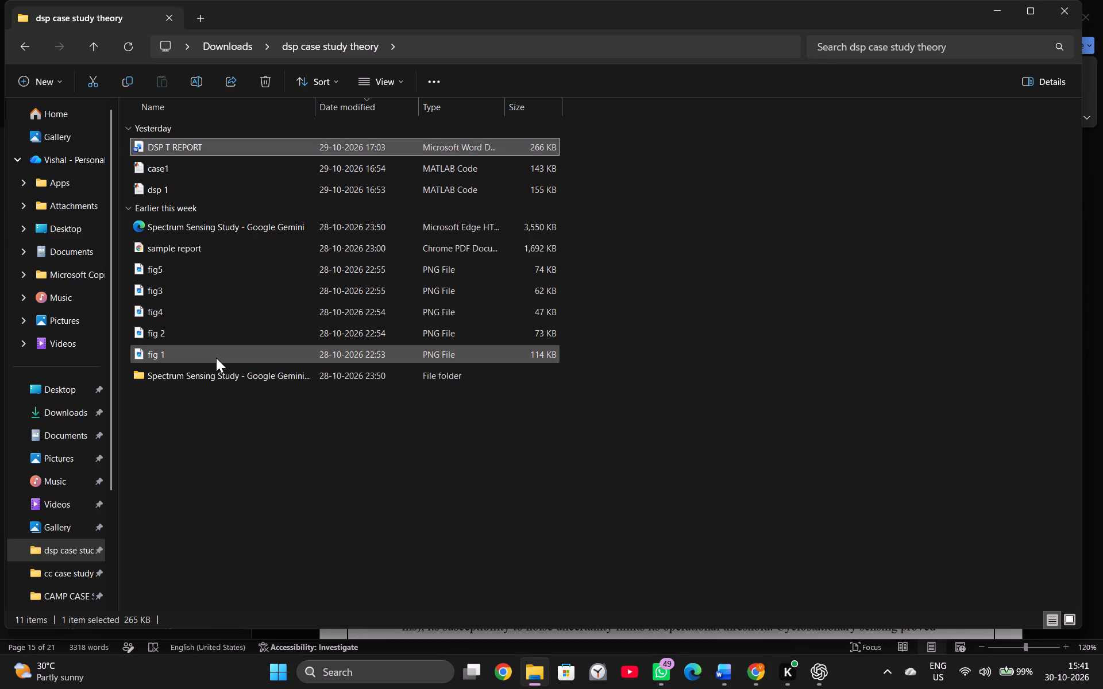
double_click(215, 356)
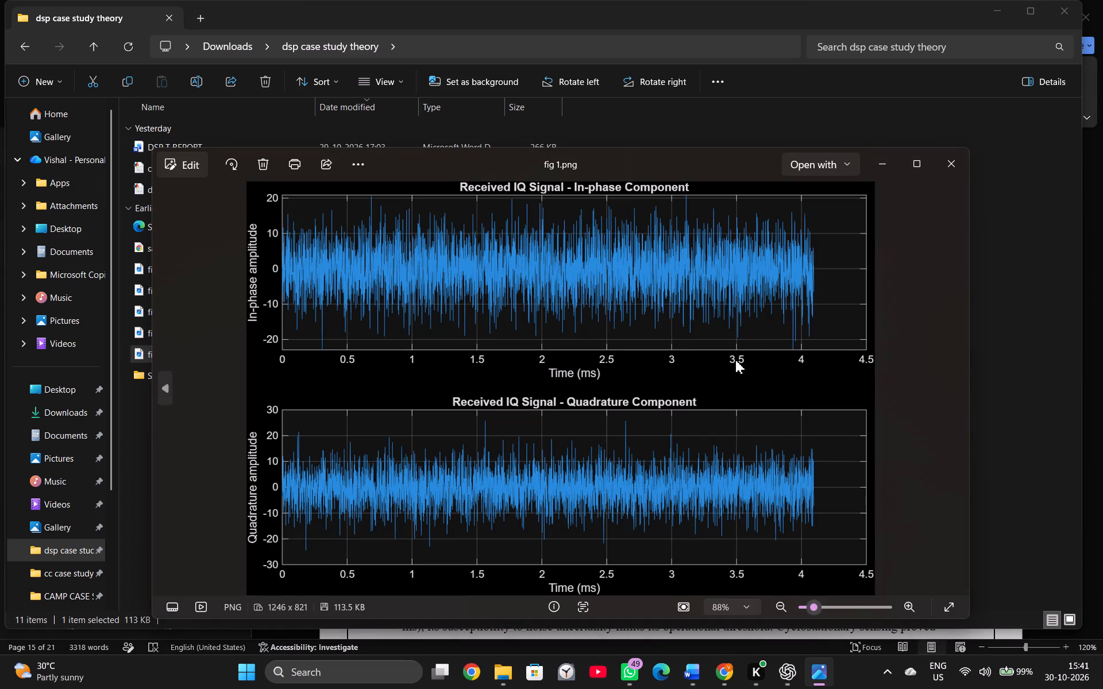
click(964, 156)
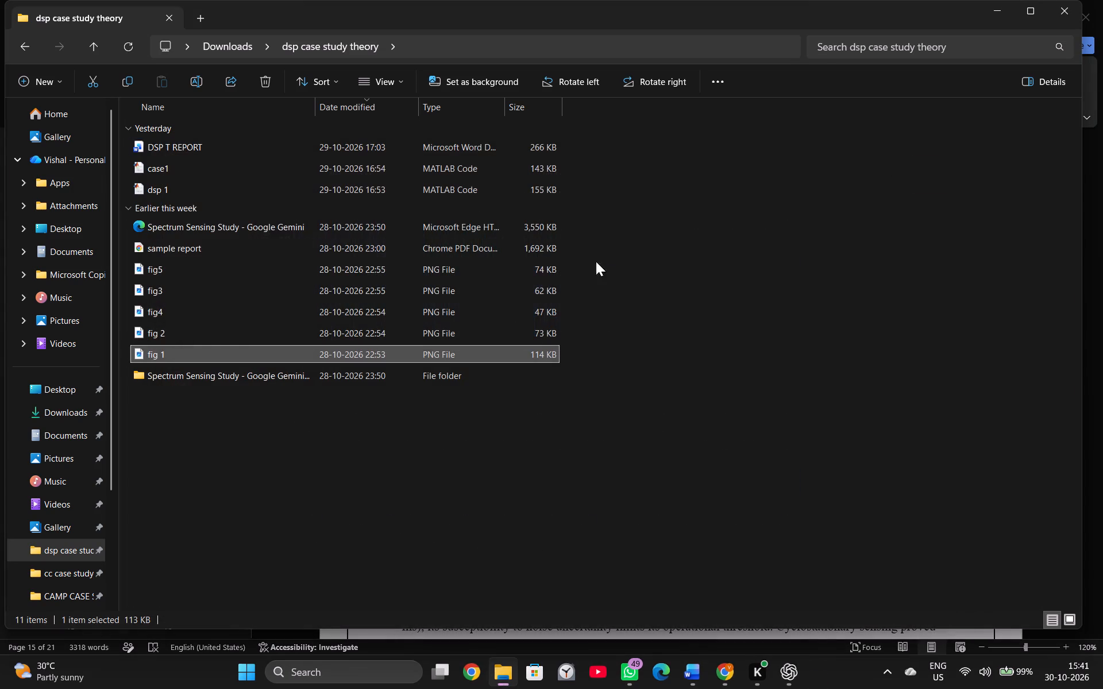
Copy the fig 1 image file and paste it into DSP T REPORT on a new line below SIMULATED RESULTS.
right_click(420, 347)
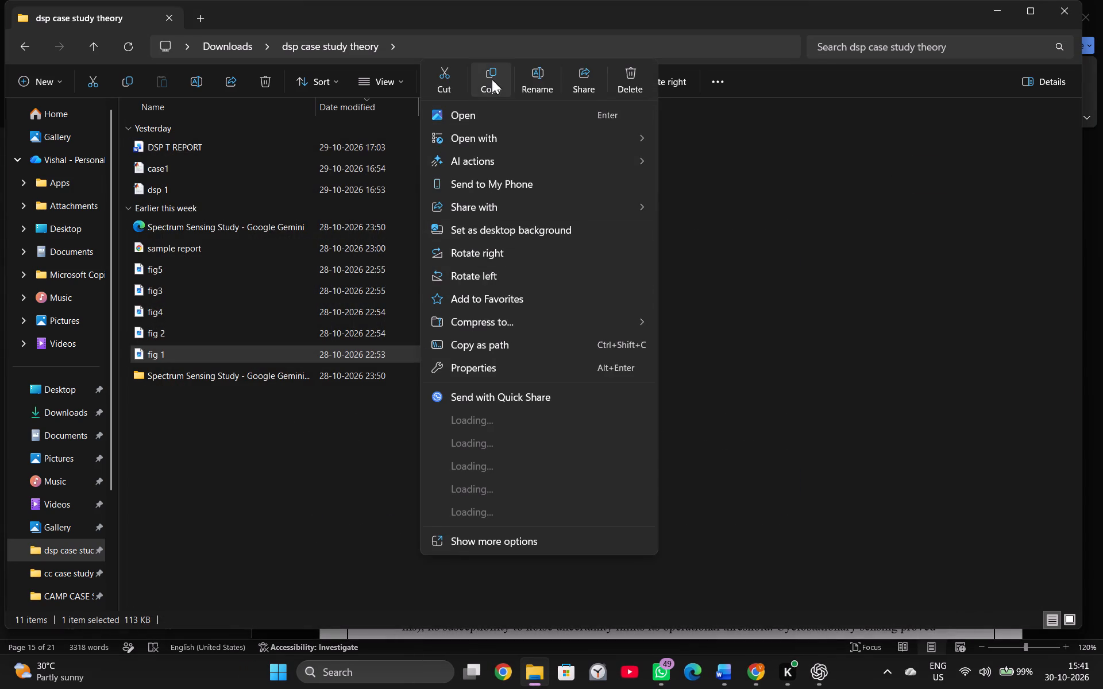
click(492, 79)
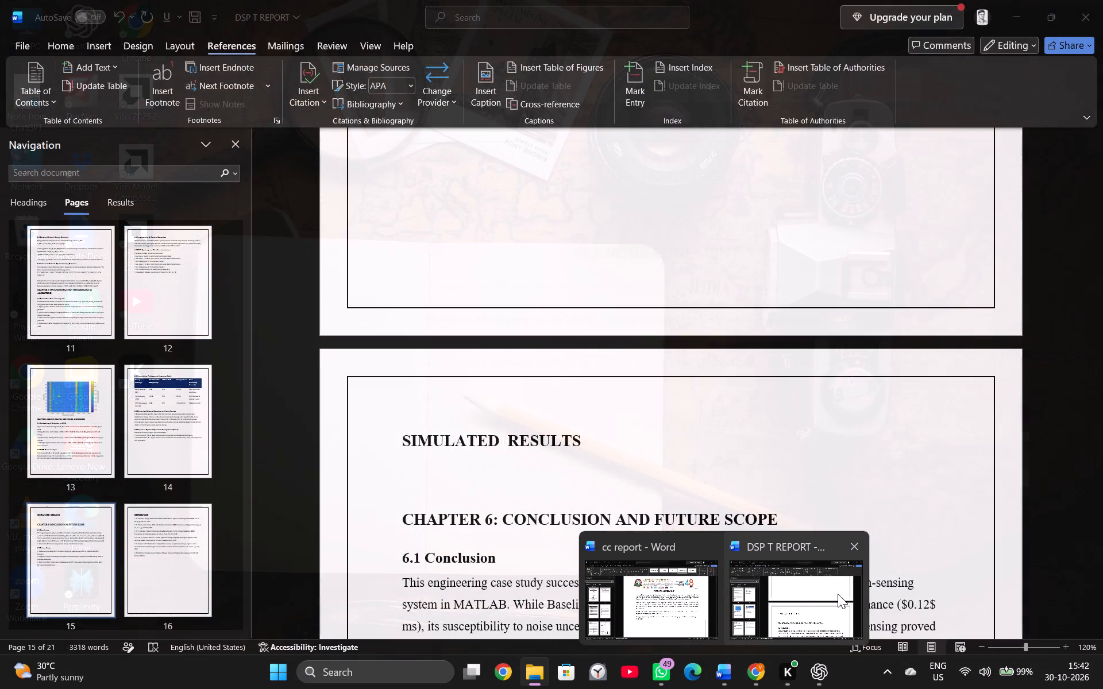
click(826, 594)
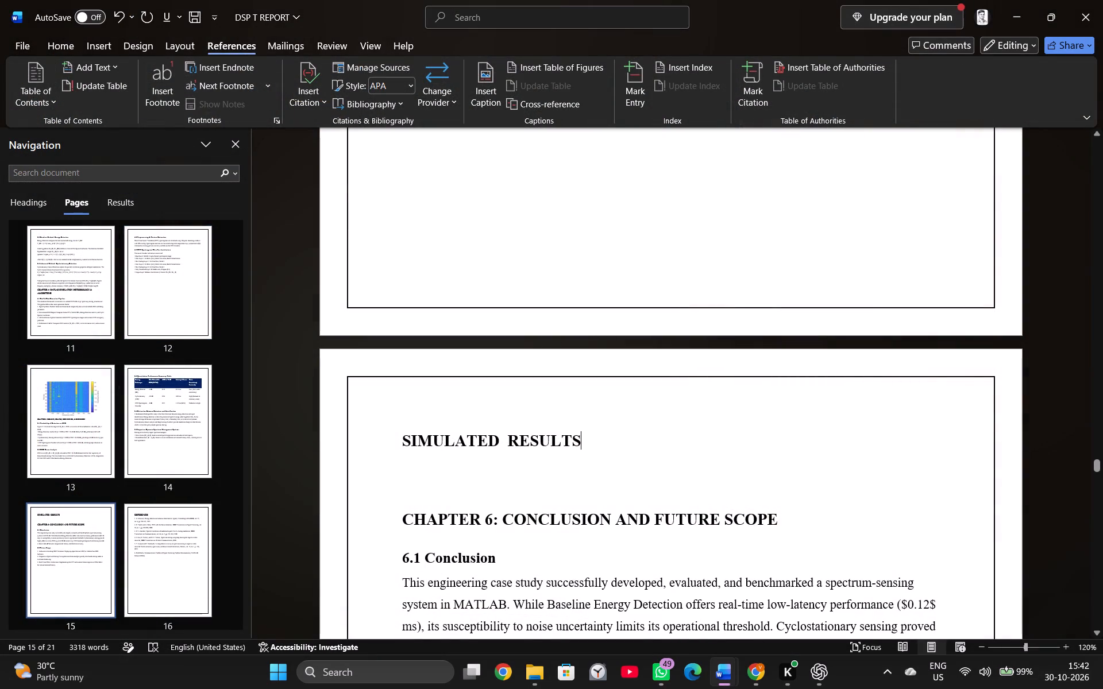
key(Return)
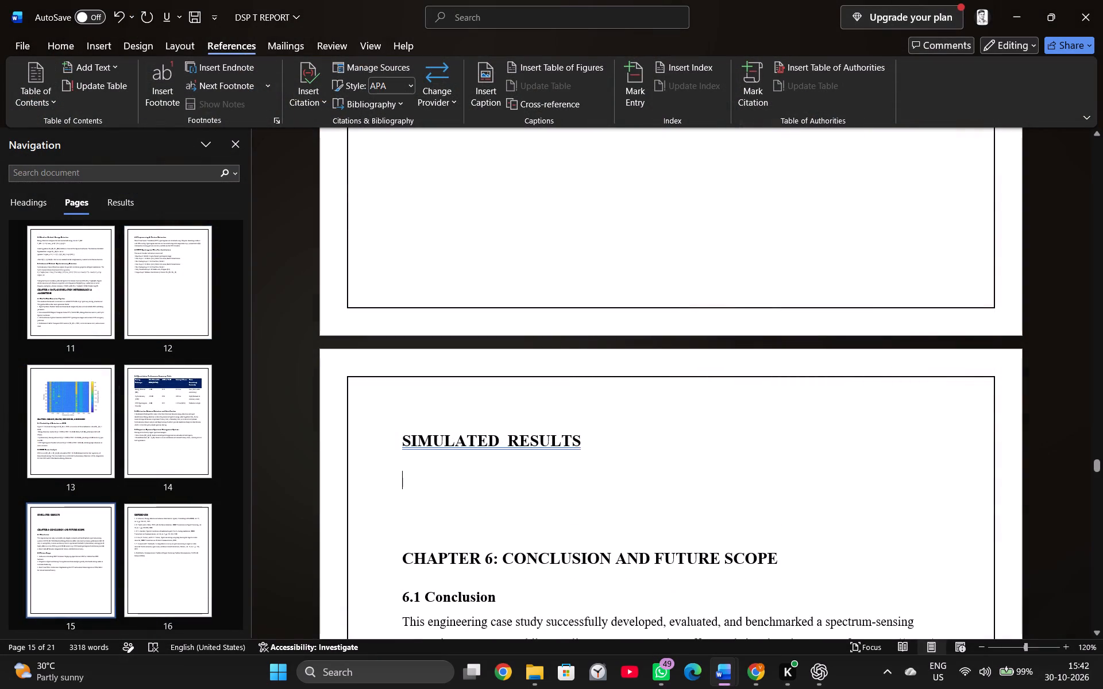
key(ctrl+v)
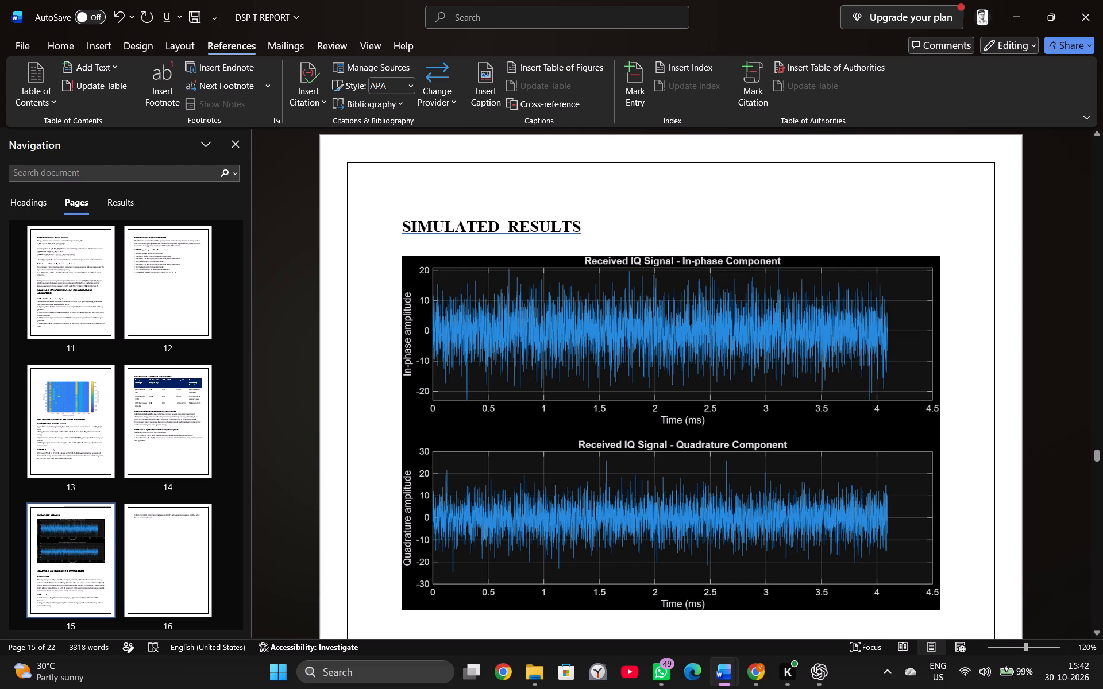
Shrink the pasted IQ signal picture to roughly two-fifths of its pasted width.
drag(939, 602, 939, 595)
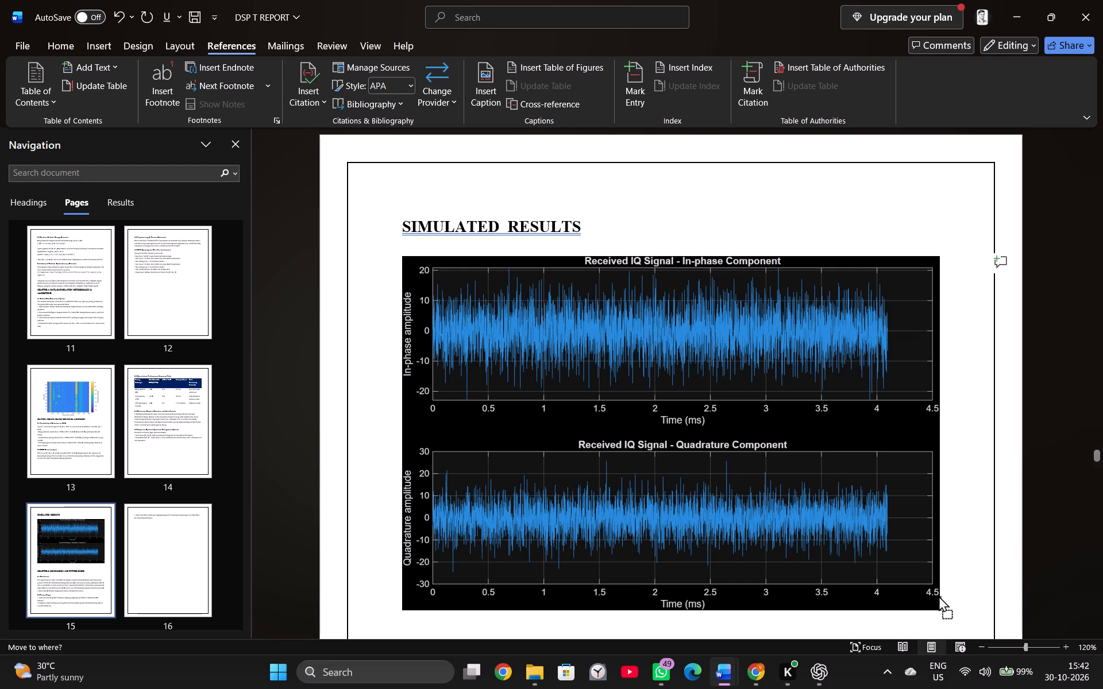
drag(939, 595, 845, 516)
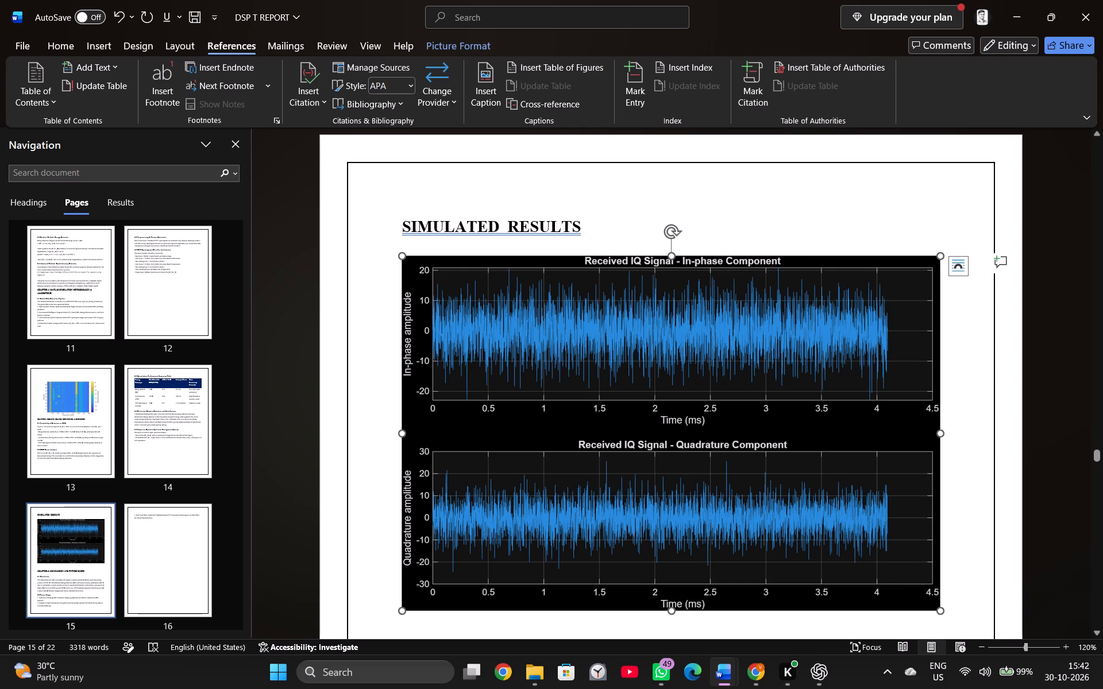
drag(940, 612, 801, 513)
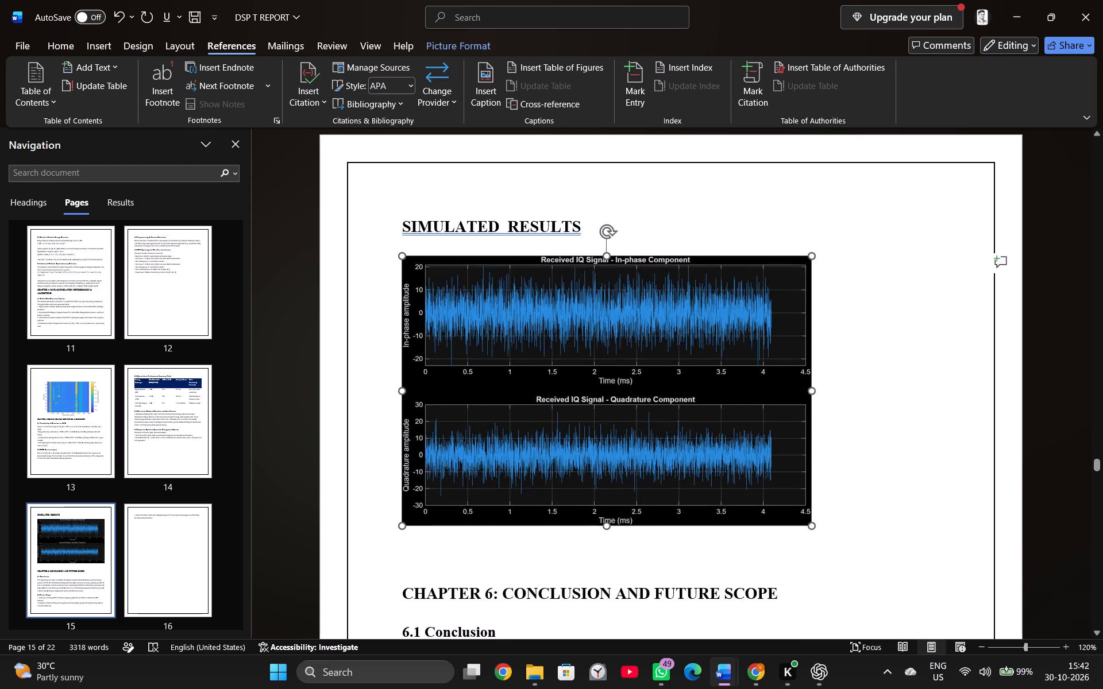
drag(801, 513, 310, 164)
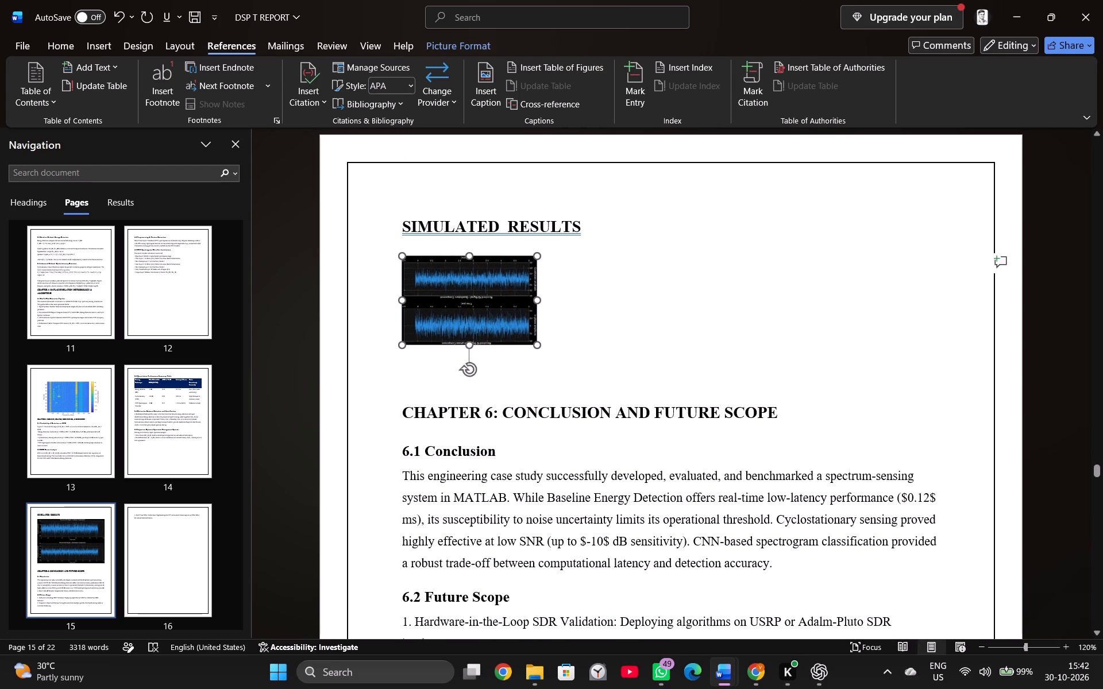
drag(310, 164, 302, 141)
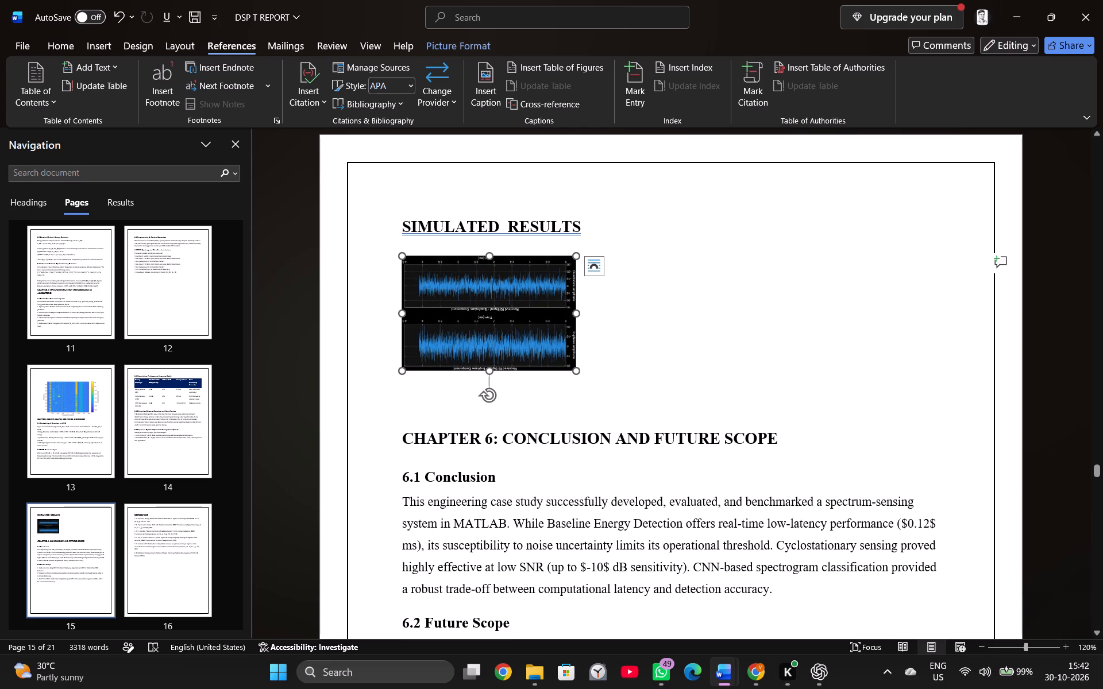
drag(576, 370, 592, 385)
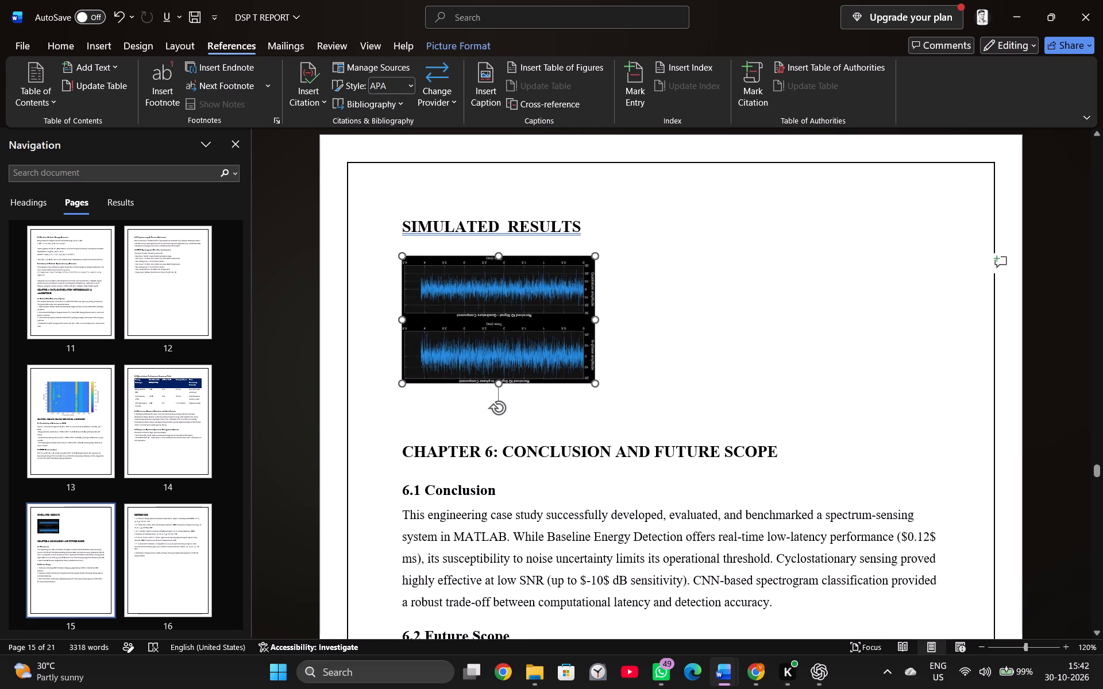
drag(592, 385, 620, 405)
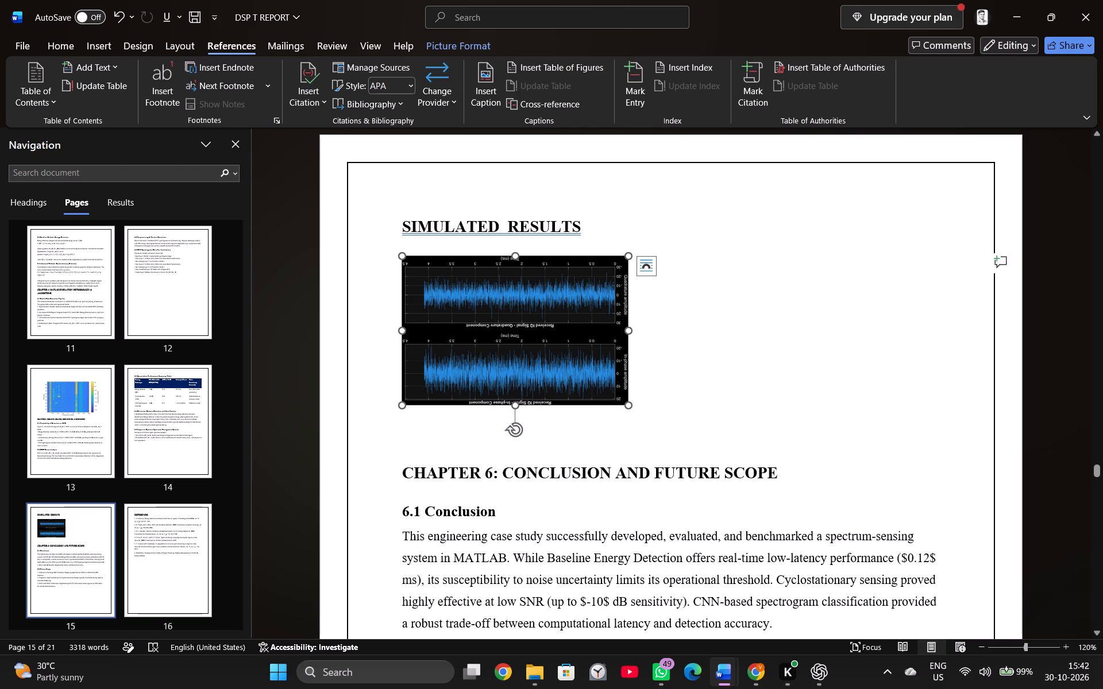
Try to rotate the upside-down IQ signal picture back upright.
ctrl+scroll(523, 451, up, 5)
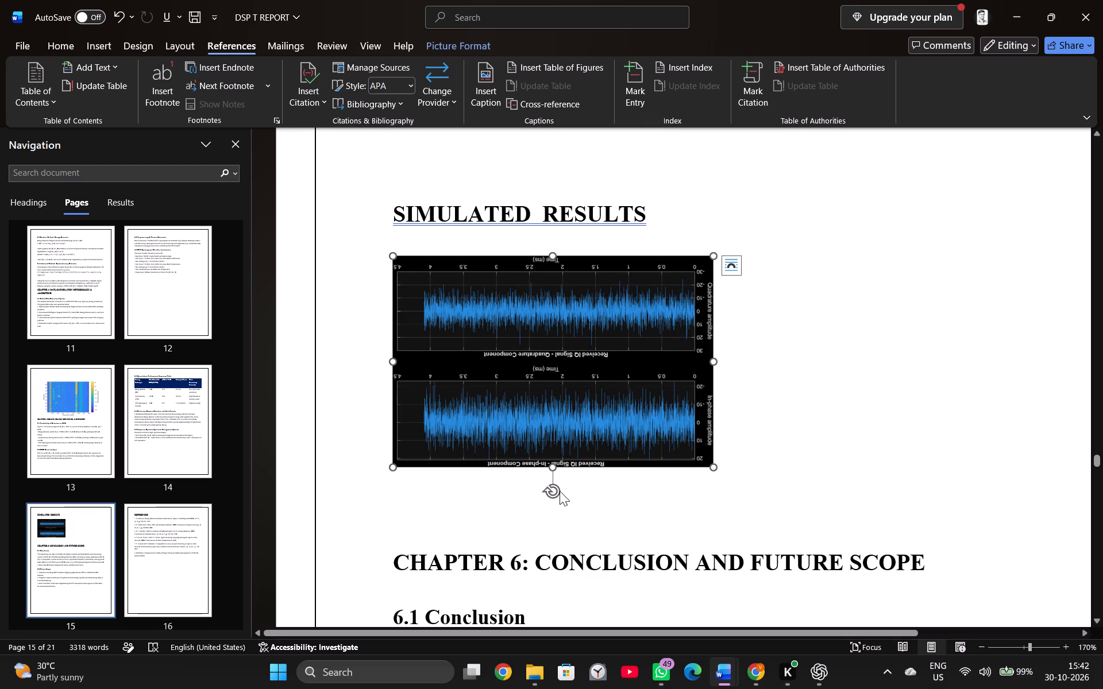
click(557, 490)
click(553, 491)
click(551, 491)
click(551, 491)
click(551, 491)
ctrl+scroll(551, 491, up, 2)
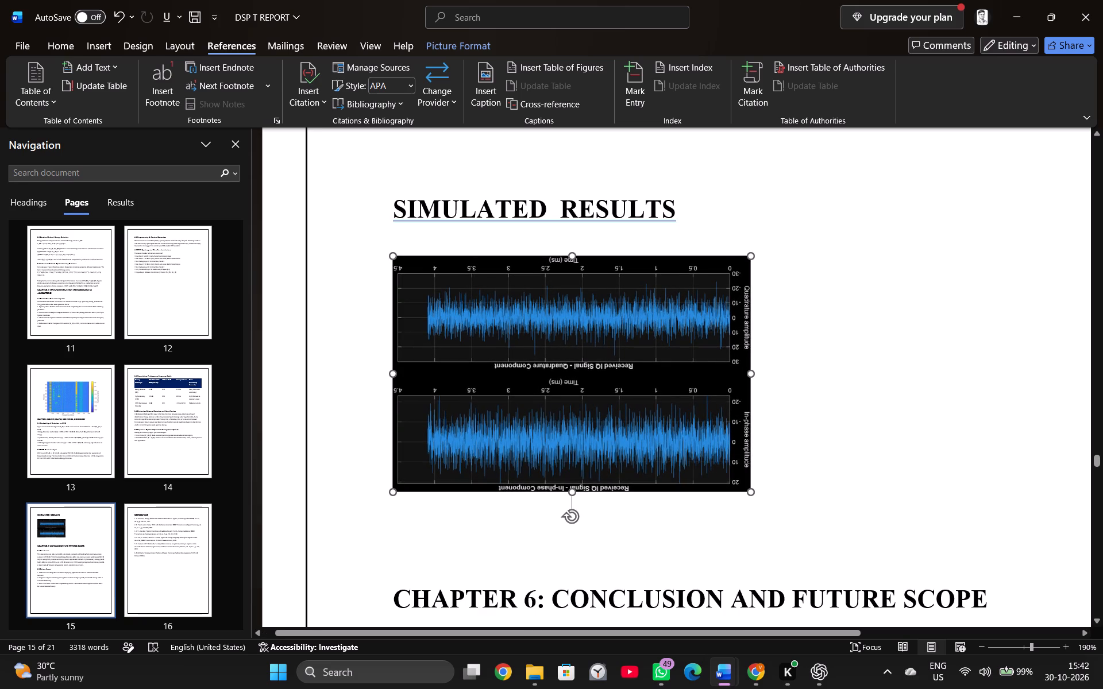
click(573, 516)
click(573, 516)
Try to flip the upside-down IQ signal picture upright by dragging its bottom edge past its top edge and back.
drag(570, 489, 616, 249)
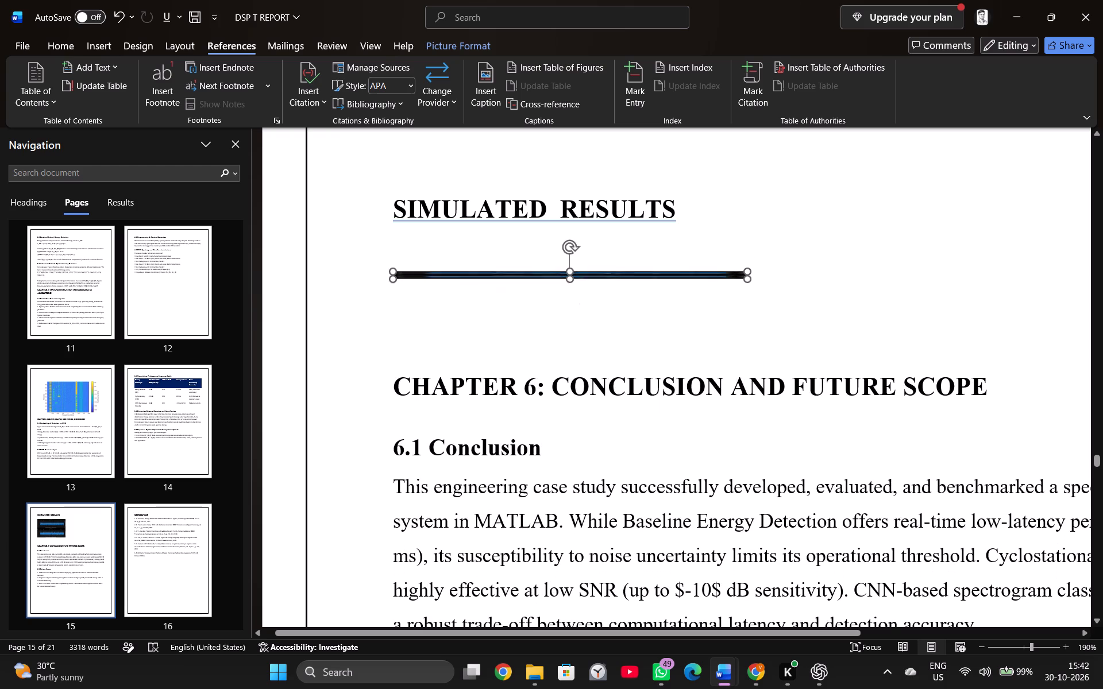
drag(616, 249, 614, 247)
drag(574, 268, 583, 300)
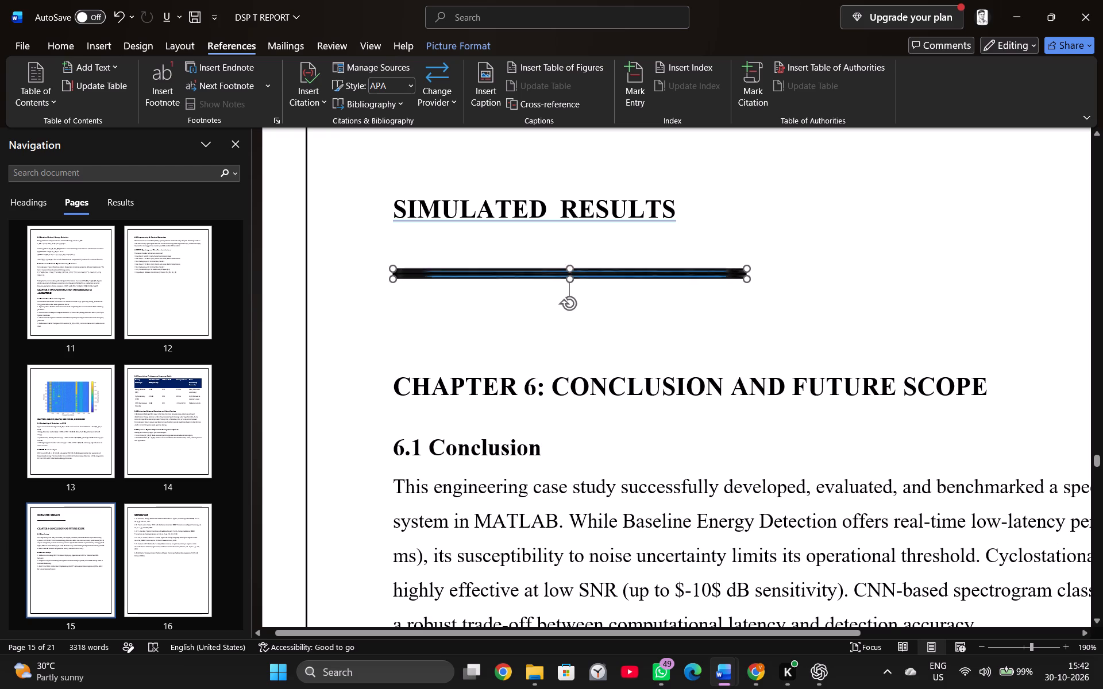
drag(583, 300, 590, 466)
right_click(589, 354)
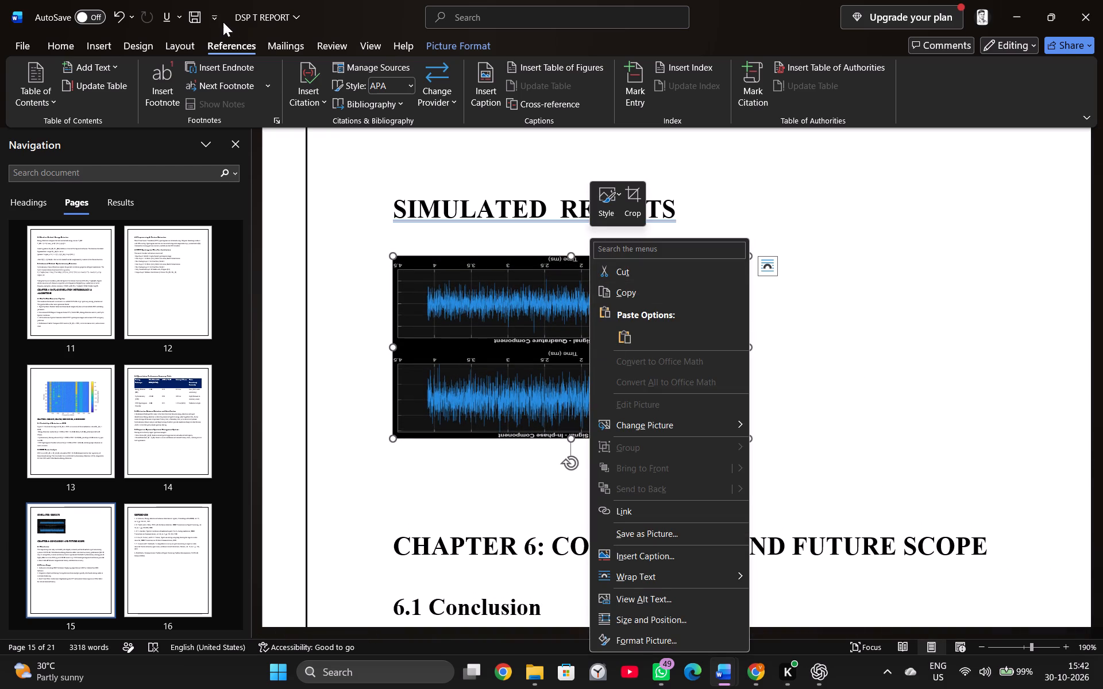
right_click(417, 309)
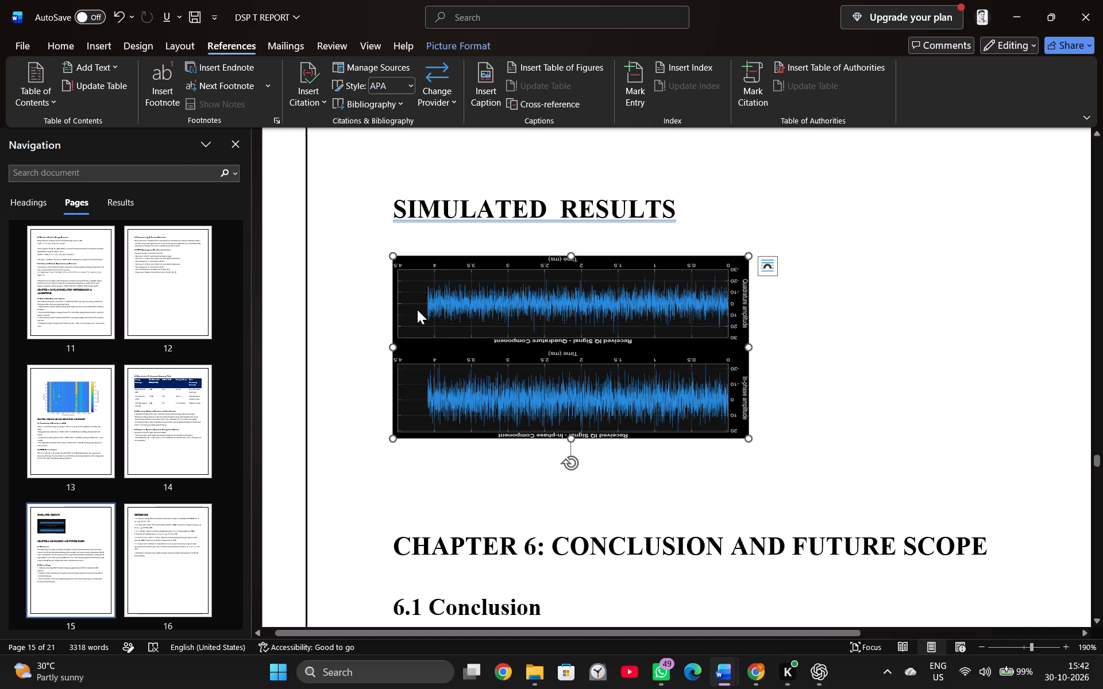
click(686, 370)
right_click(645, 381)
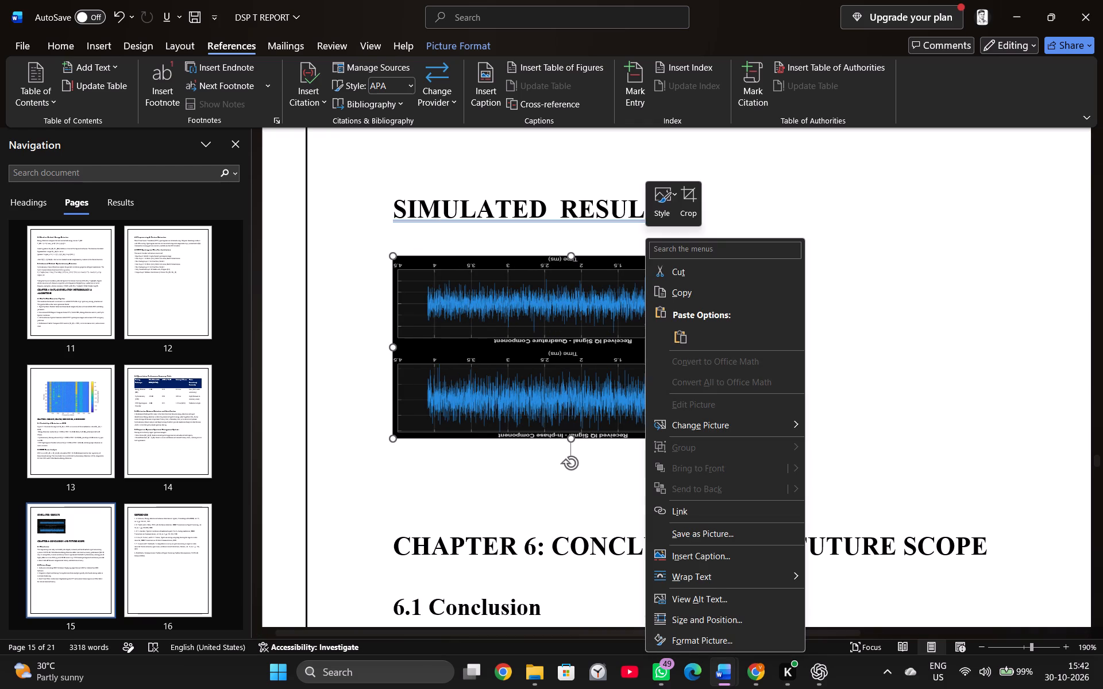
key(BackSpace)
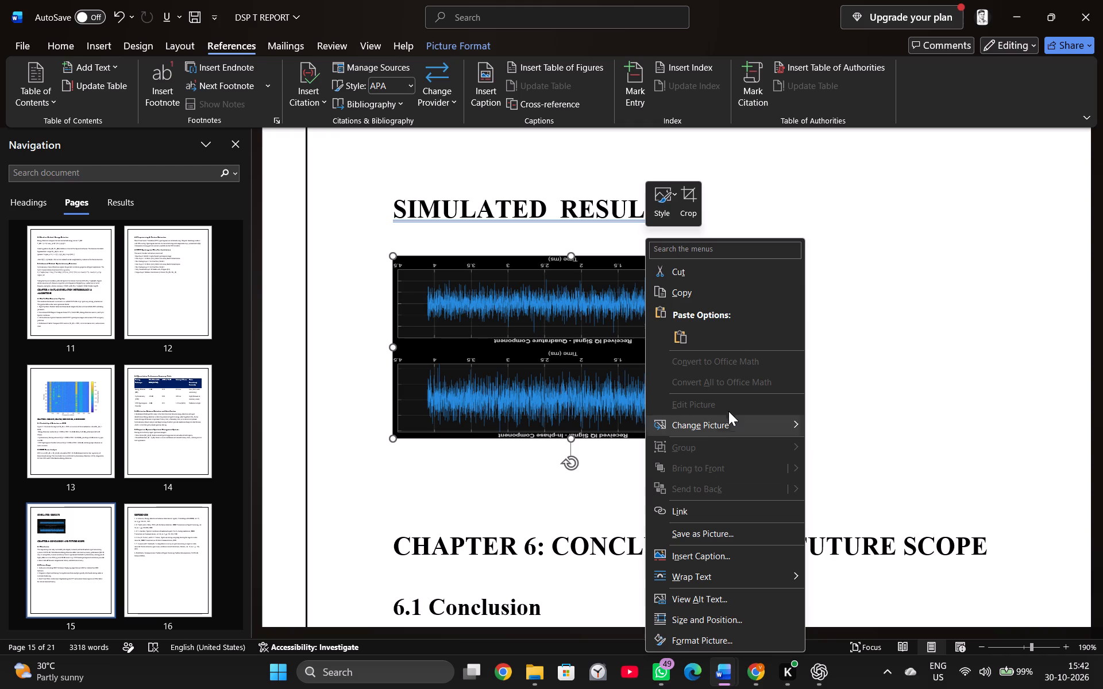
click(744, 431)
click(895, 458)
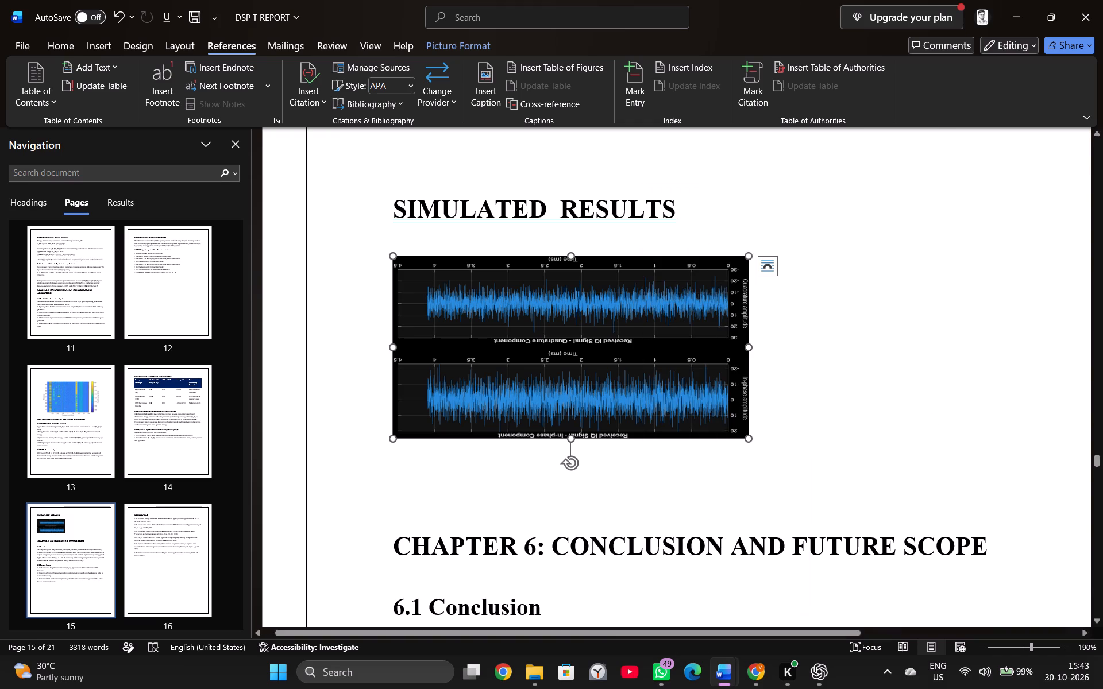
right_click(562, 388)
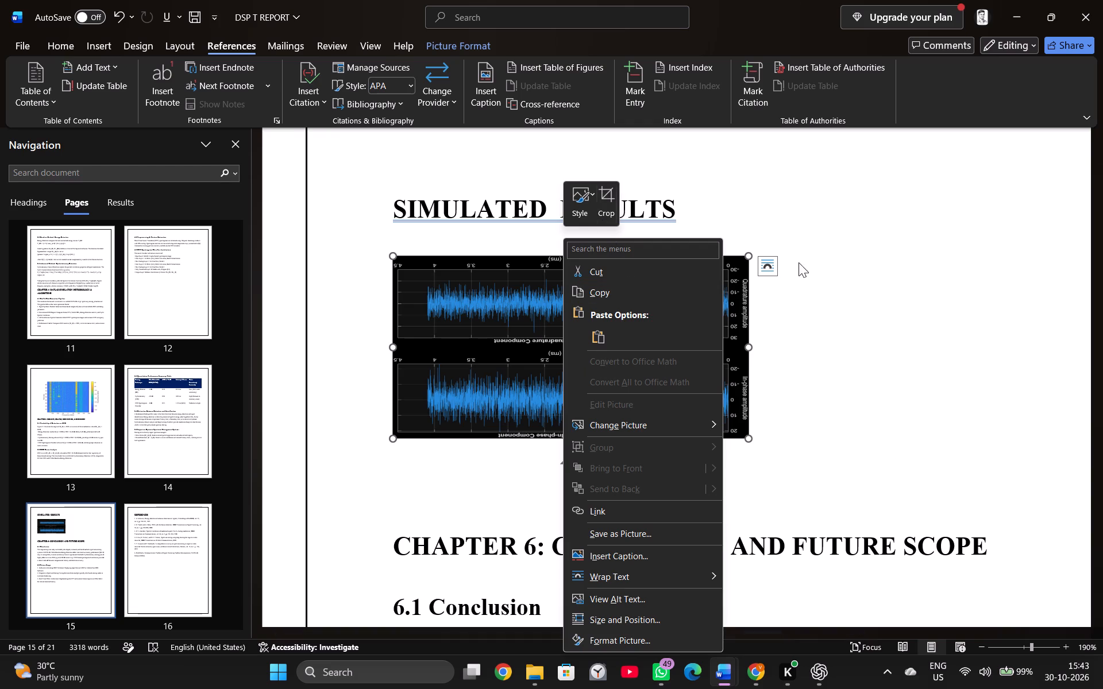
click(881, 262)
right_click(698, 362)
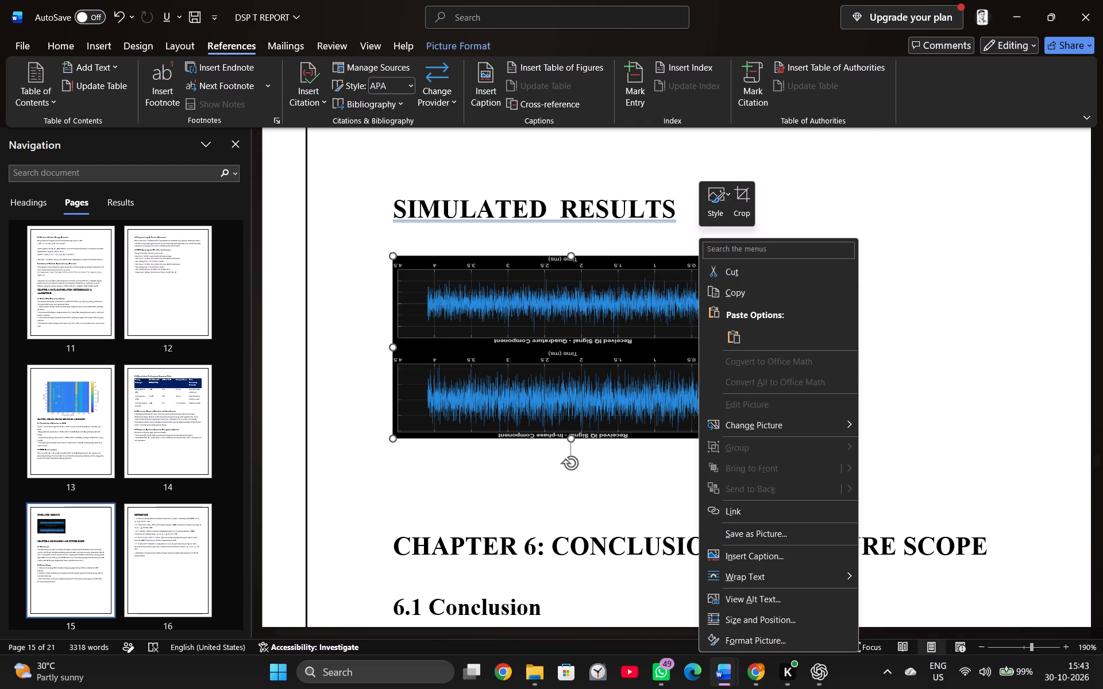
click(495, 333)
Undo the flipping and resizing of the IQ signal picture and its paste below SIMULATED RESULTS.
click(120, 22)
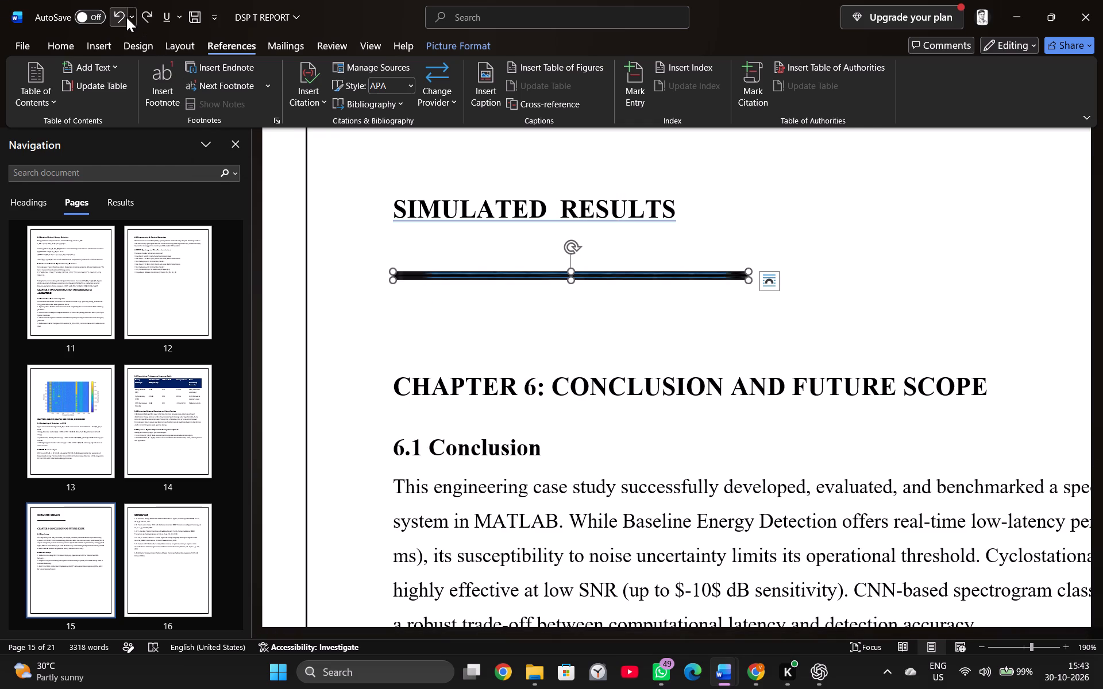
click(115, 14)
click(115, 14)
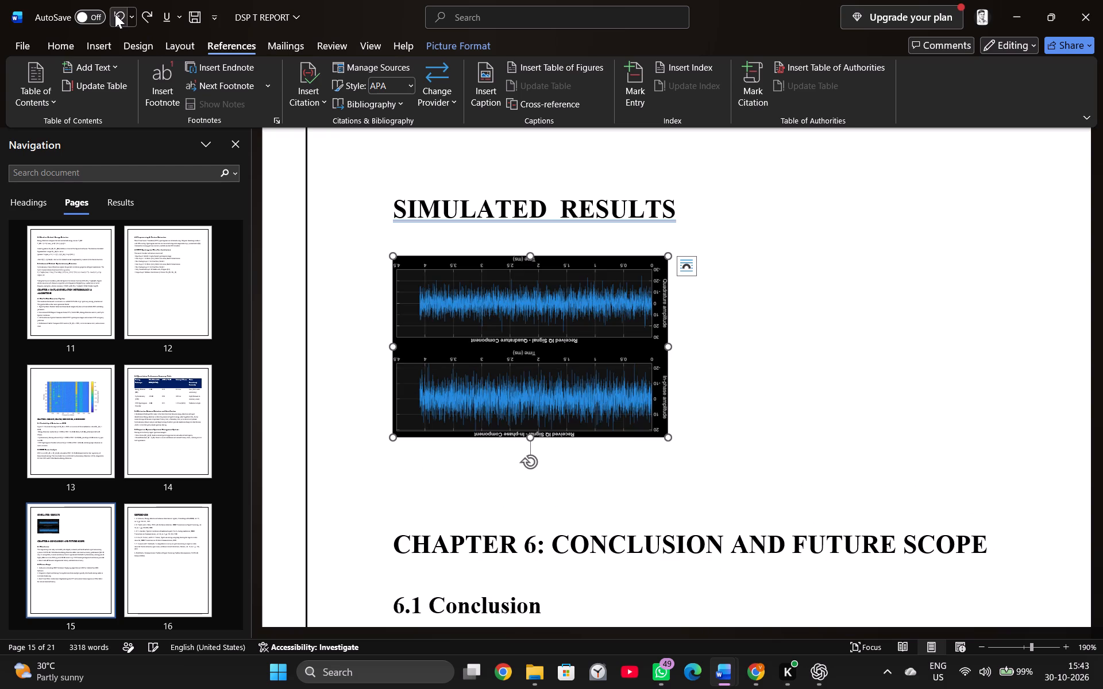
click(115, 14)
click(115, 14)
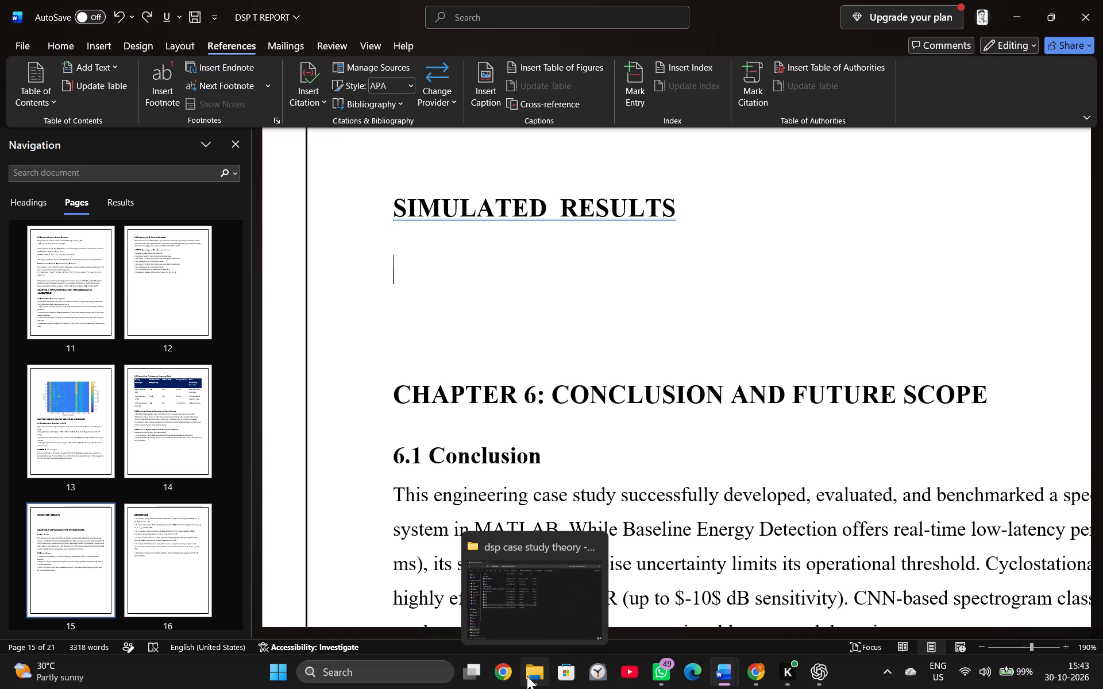
Copy the fig 1 image from the dsp case study theory folder again and paste it below SIMULATED RESULTS in DSP T REPORT.
click(523, 614)
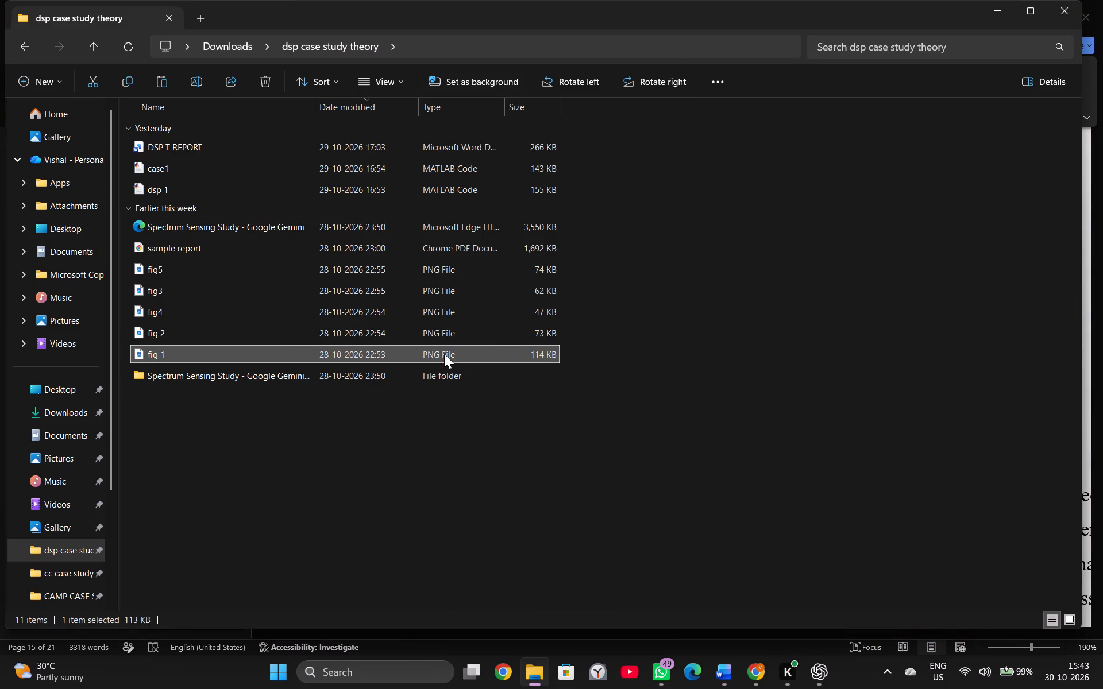
right_click(444, 354)
click(510, 80)
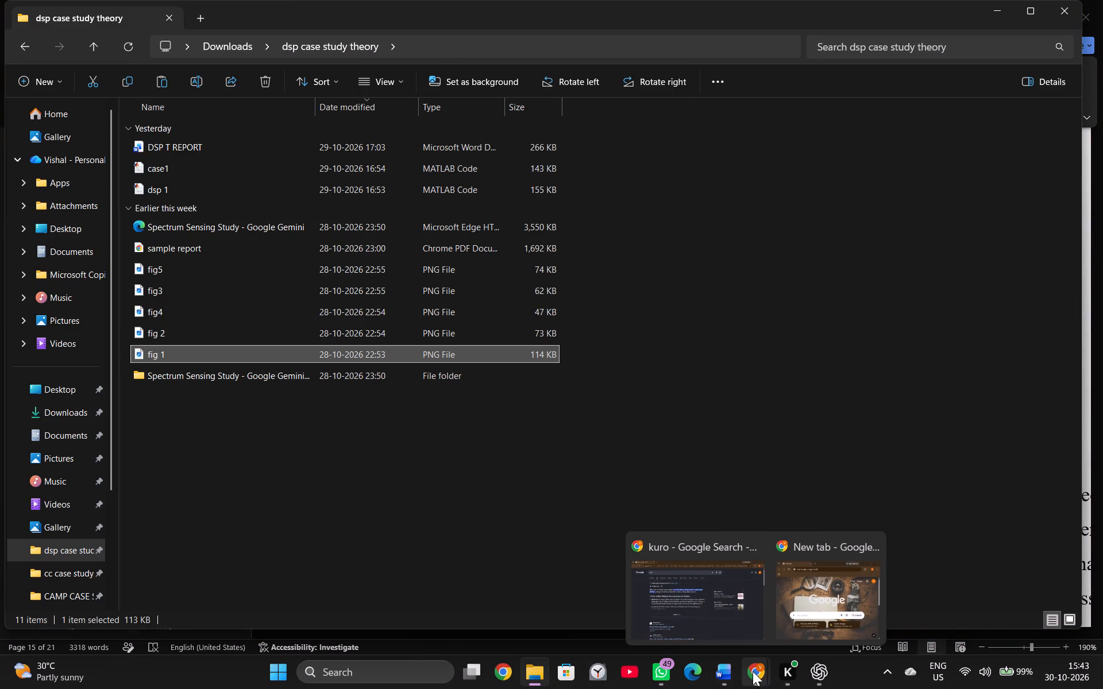
click(624, 587)
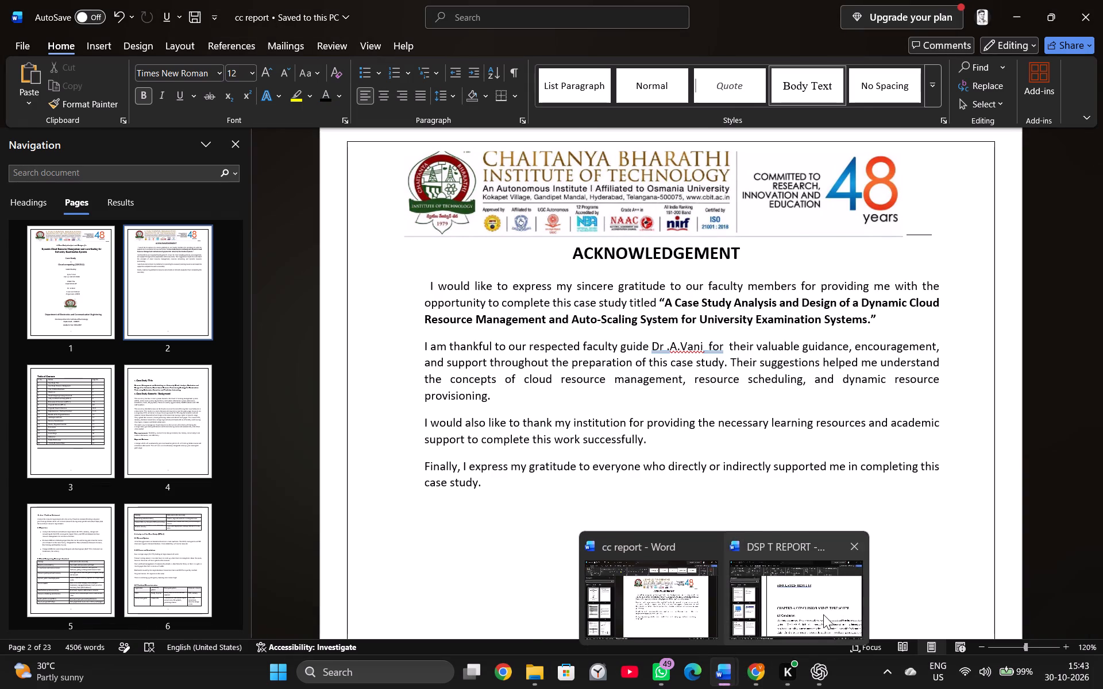
click(823, 614)
key(ctrl+v)
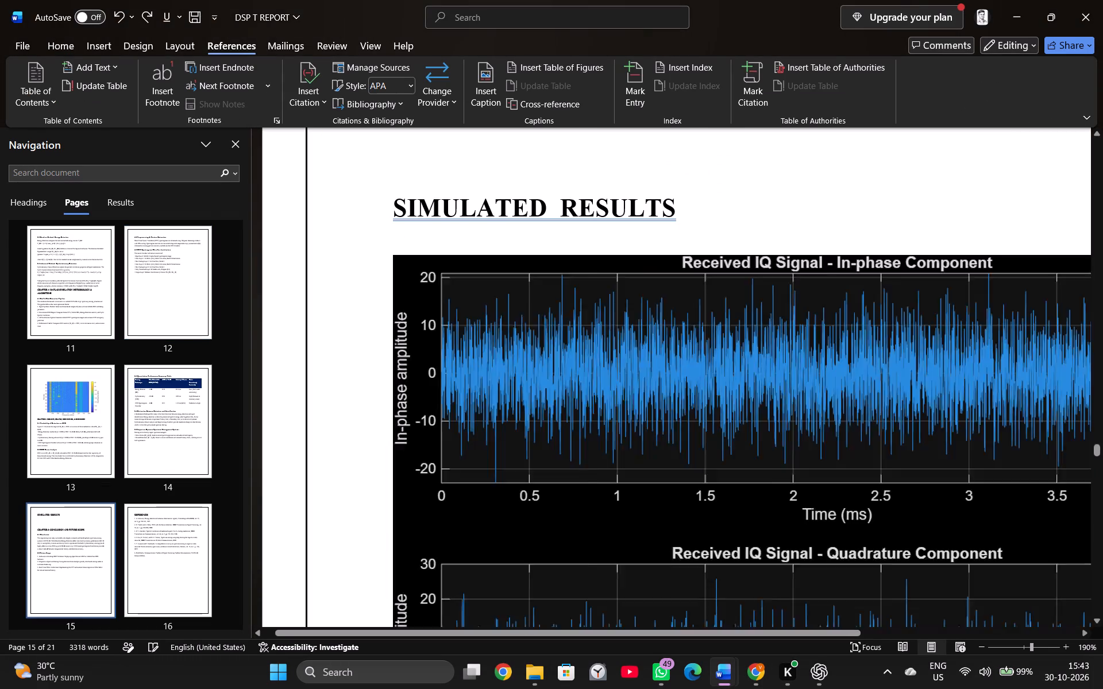
Shrink the pasted IQ signal picture proportionally to slightly under half of its pasted width, keeping it upright.
scroll(718, 538, up, 3)
scroll(718, 538, down, 5)
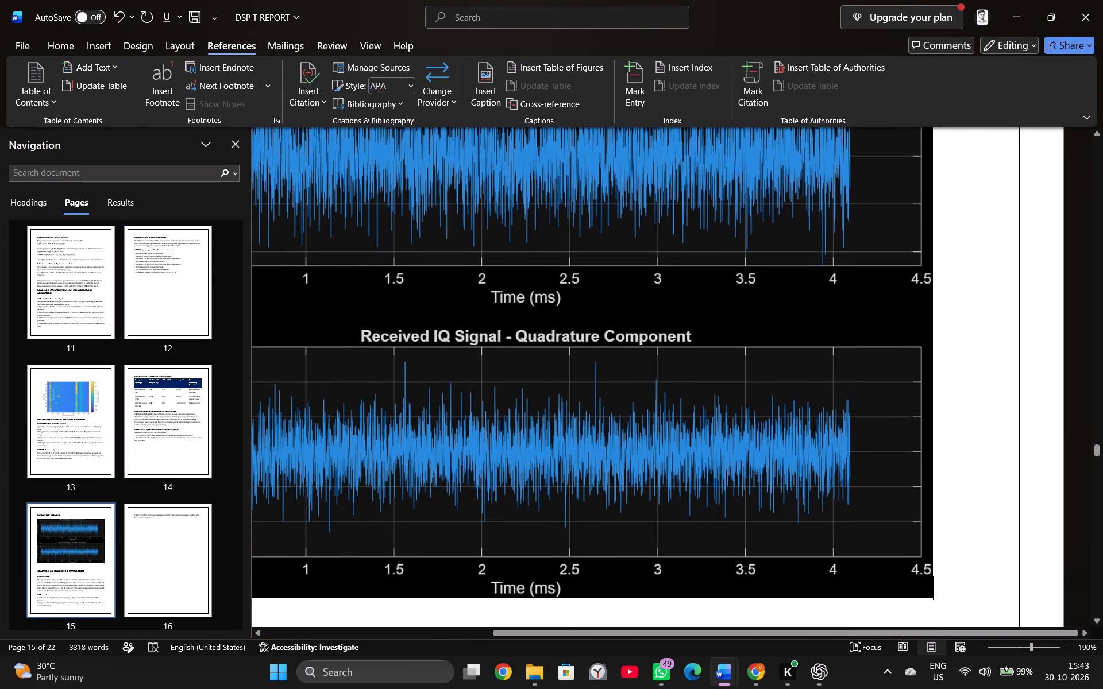
drag(929, 446, 858, 416)
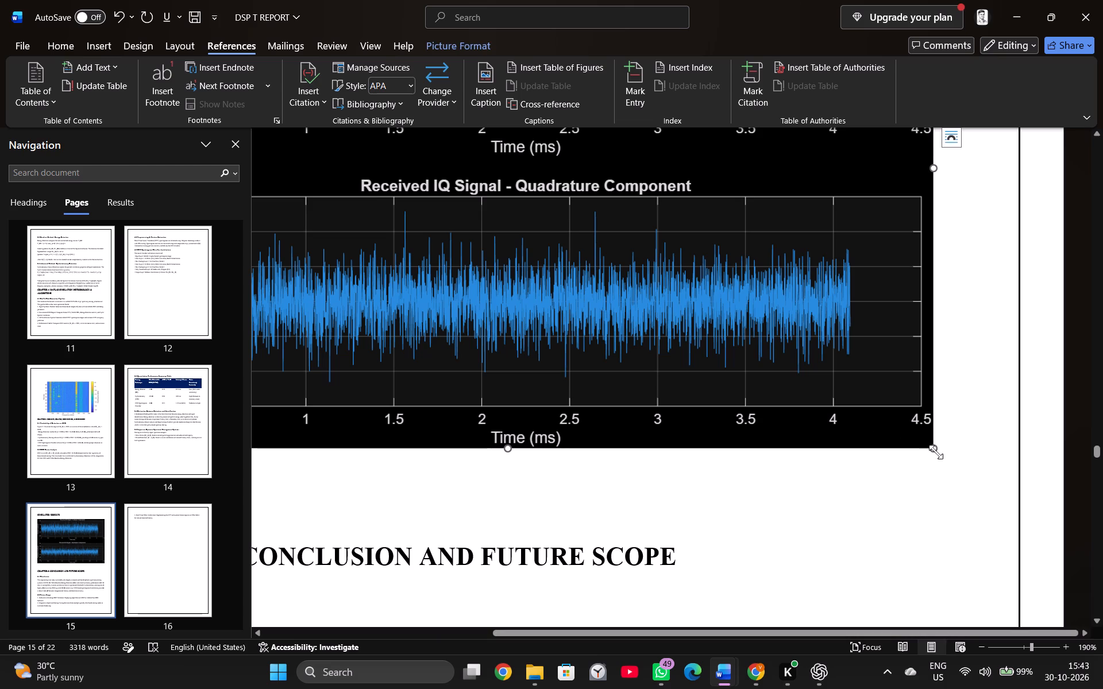
drag(934, 448, 806, 347)
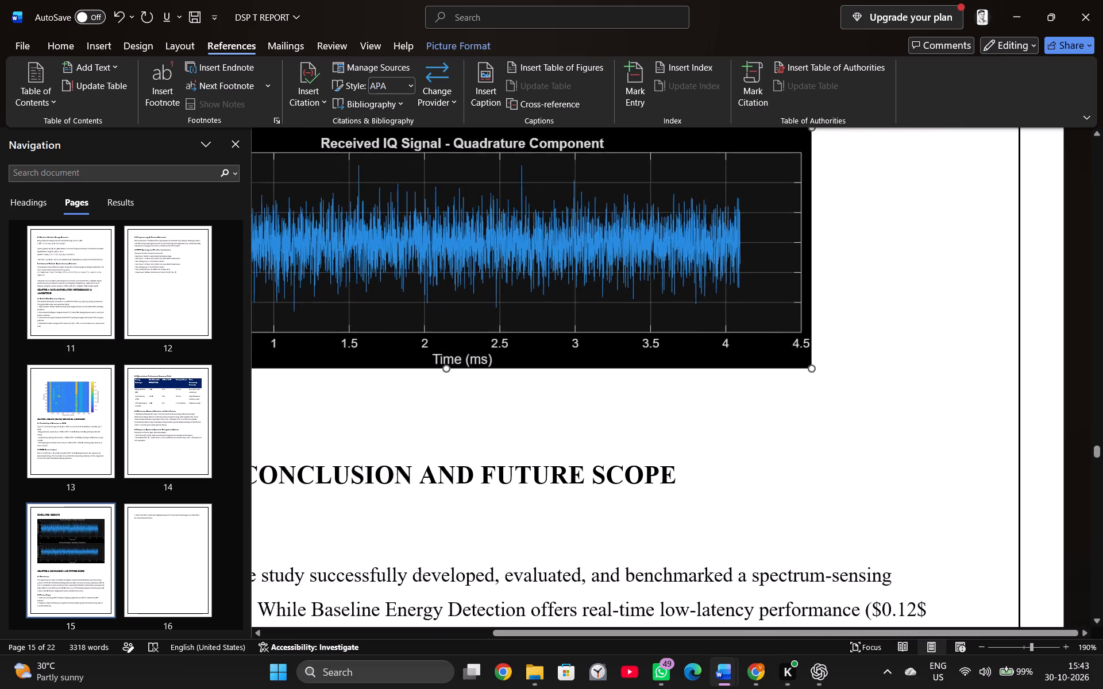
drag(806, 347, 596, 277)
ctrl+scroll(600, 362, down, 4)
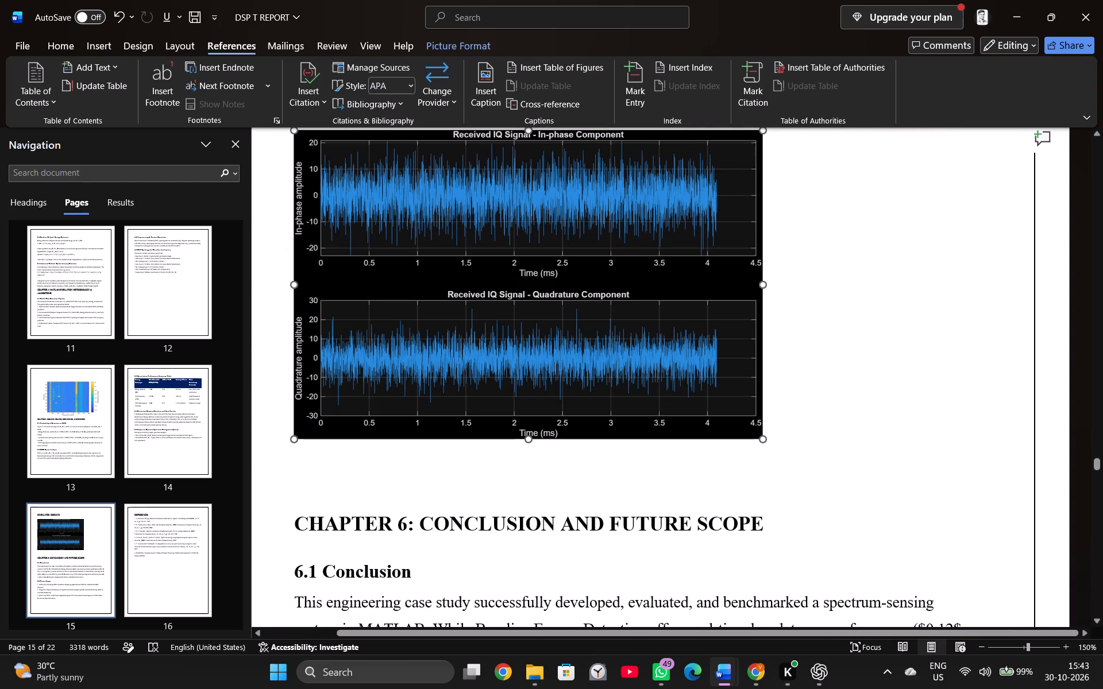
ctrl+scroll(672, 425, down, 3)
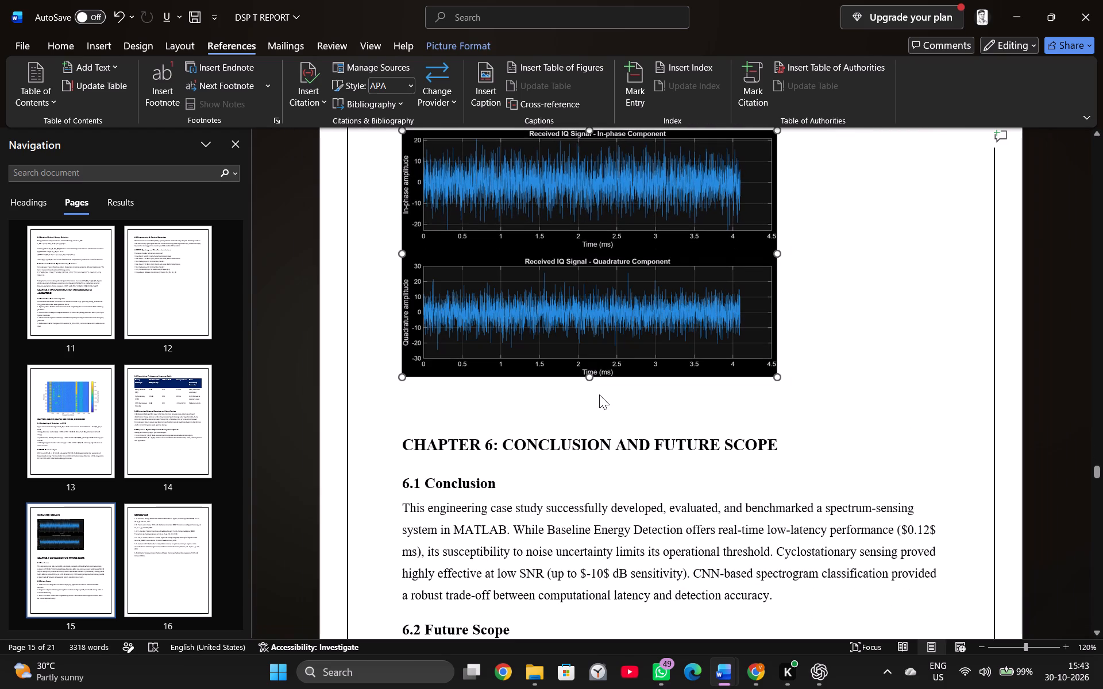
scroll(599, 389, up, 1)
ctrl+scroll(592, 378, down, 3)
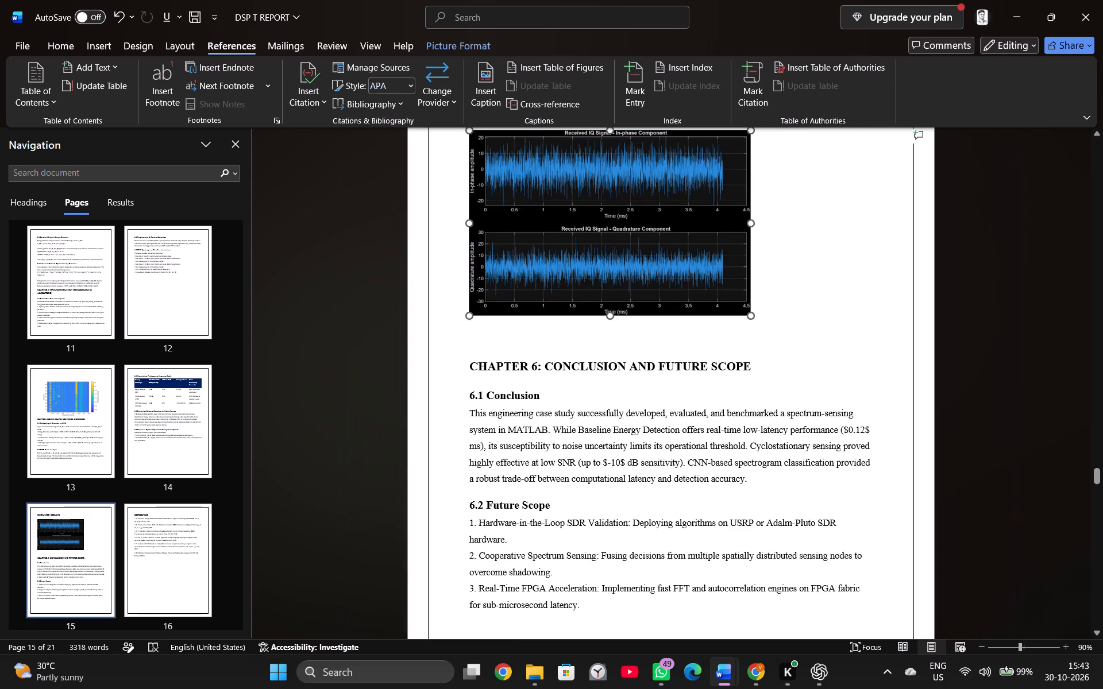
scroll(616, 418, up, 3)
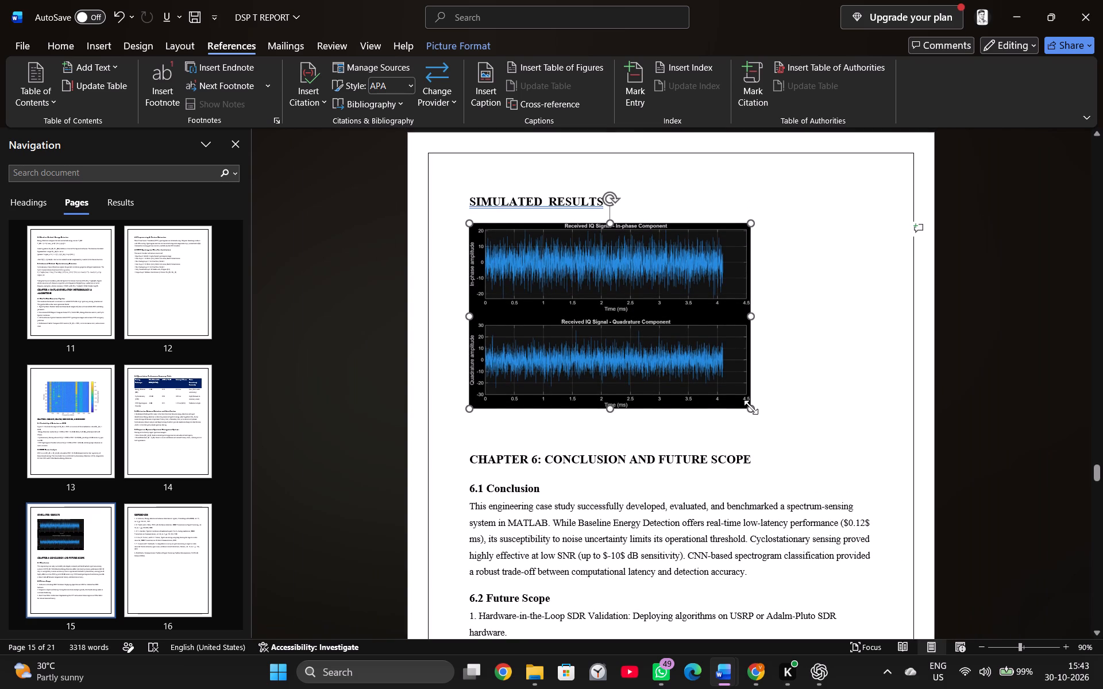
drag(751, 407, 647, 345)
click(619, 322)
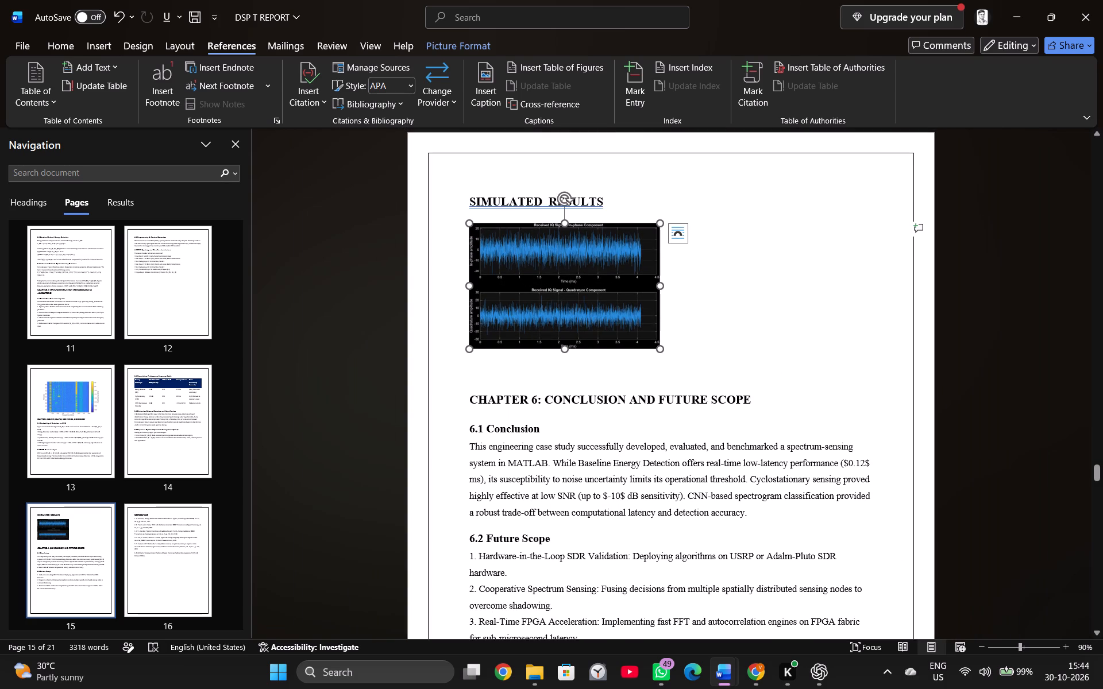
ctrl+scroll(731, 328, up, 3)
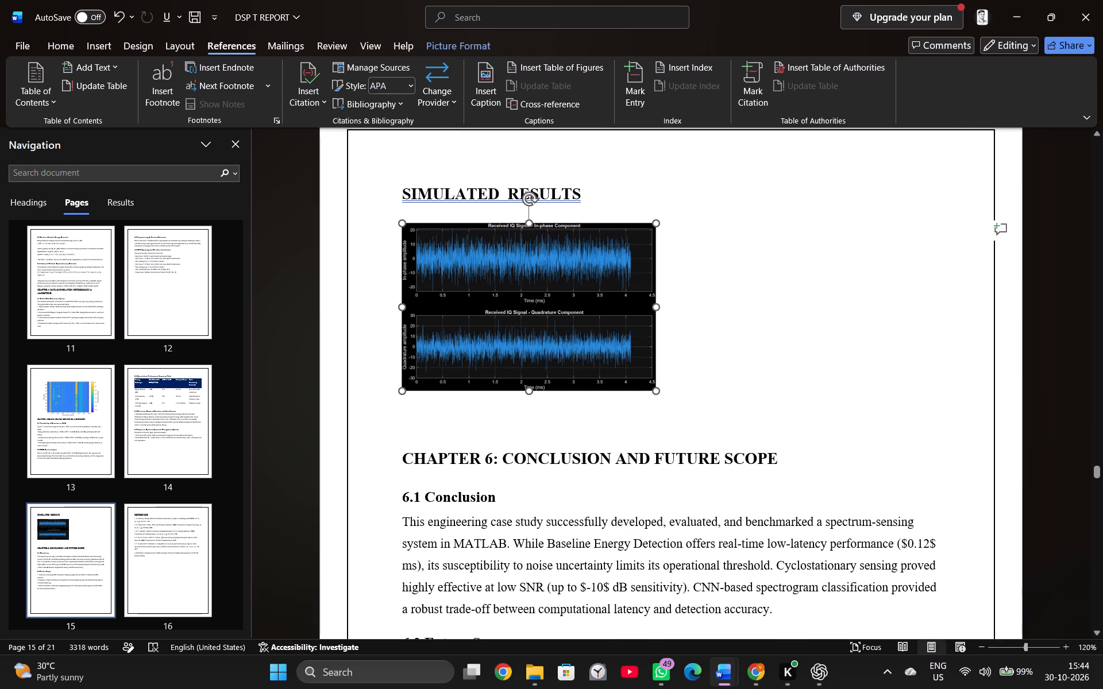
Preview the fig 2 image in File Explorer, then copy it into DSP T REPORT on the line below the IQ signal picture.
click(576, 426)
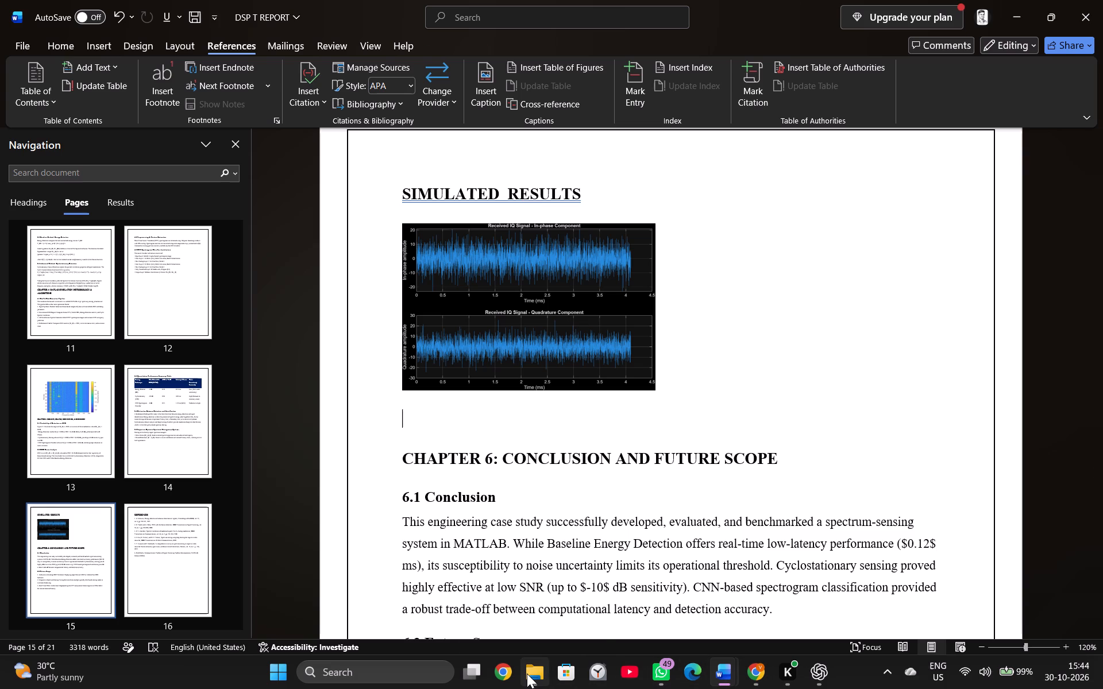
click(533, 611)
double_click(362, 328)
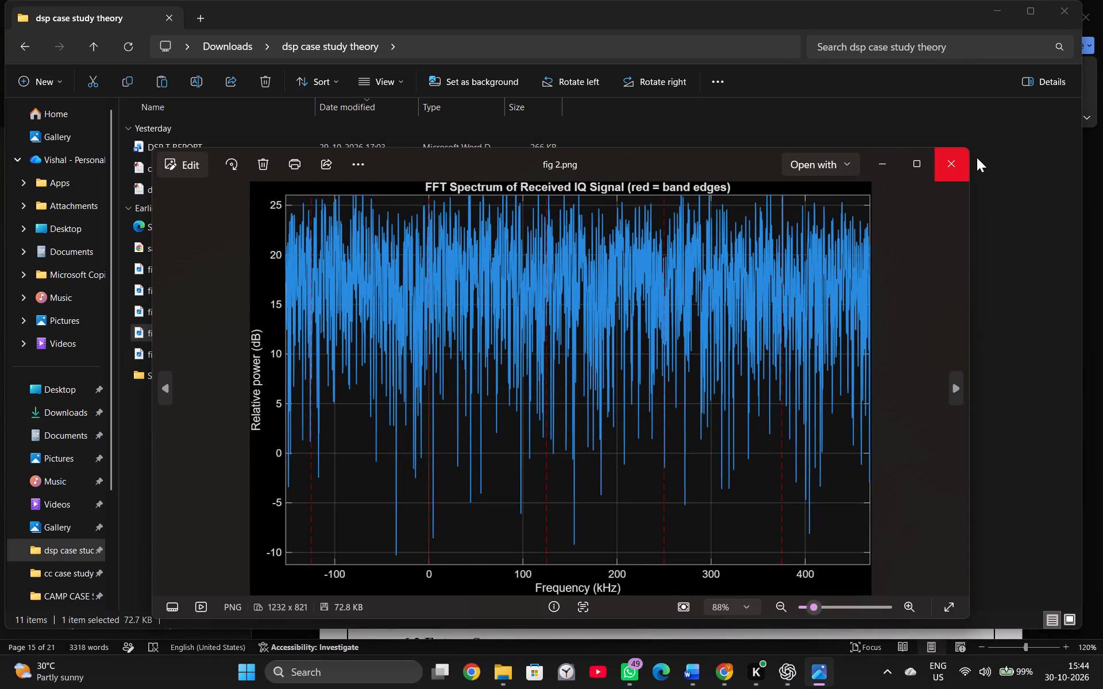
click(959, 158)
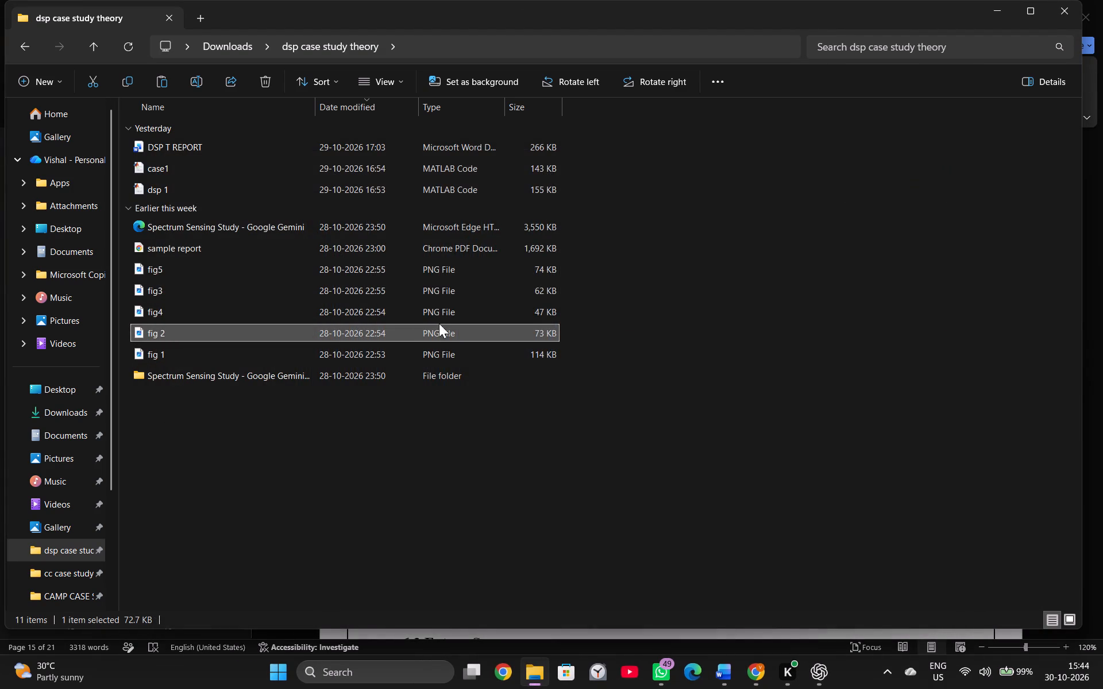
right_click(441, 331)
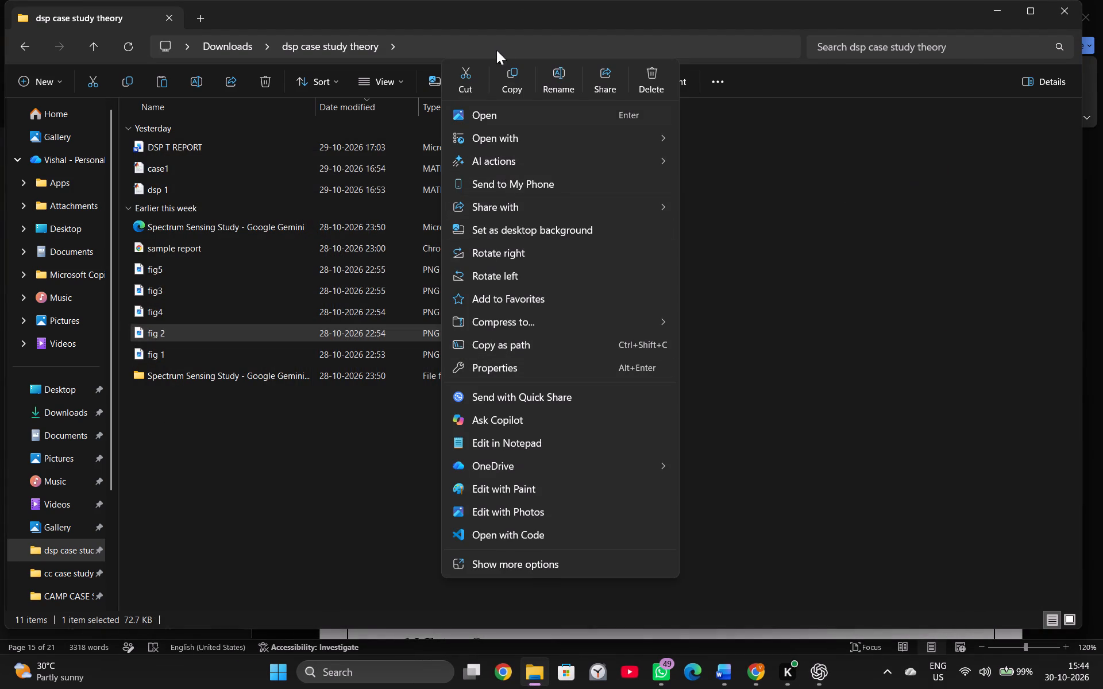
click(514, 92)
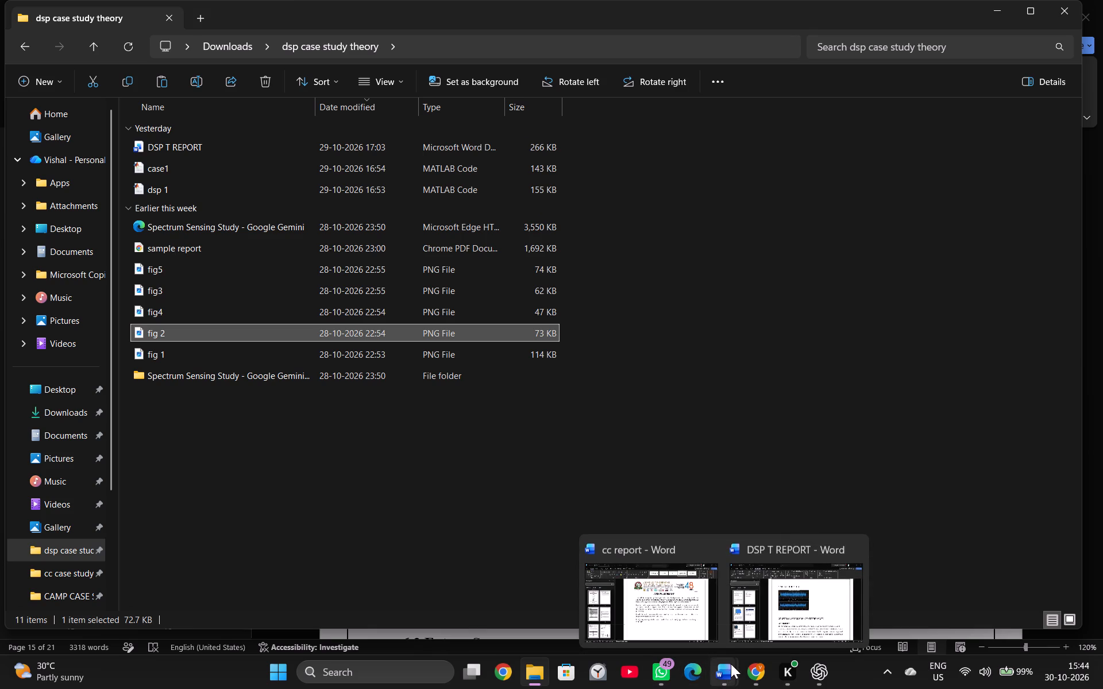
click(770, 606)
click(855, 258)
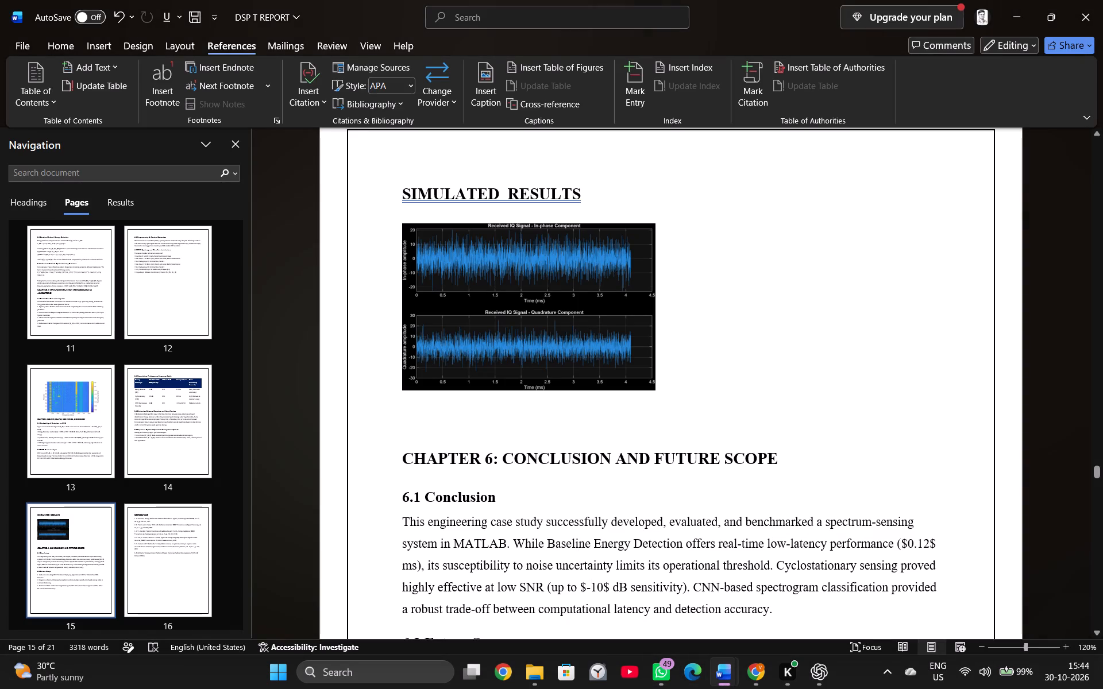
key(ctrl+v)
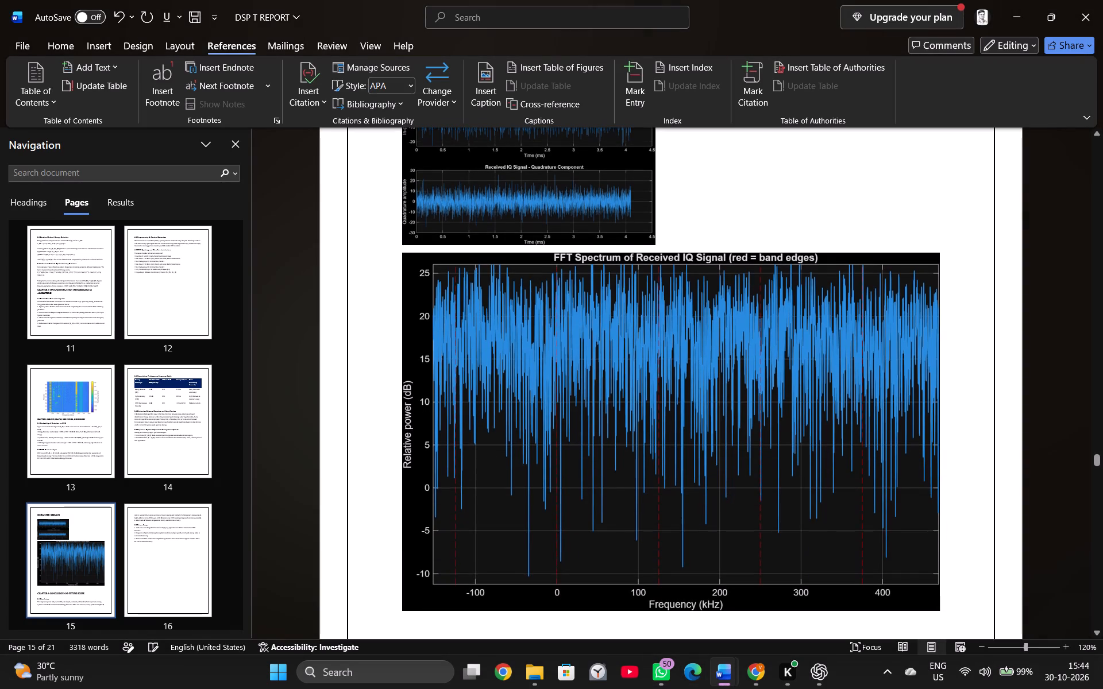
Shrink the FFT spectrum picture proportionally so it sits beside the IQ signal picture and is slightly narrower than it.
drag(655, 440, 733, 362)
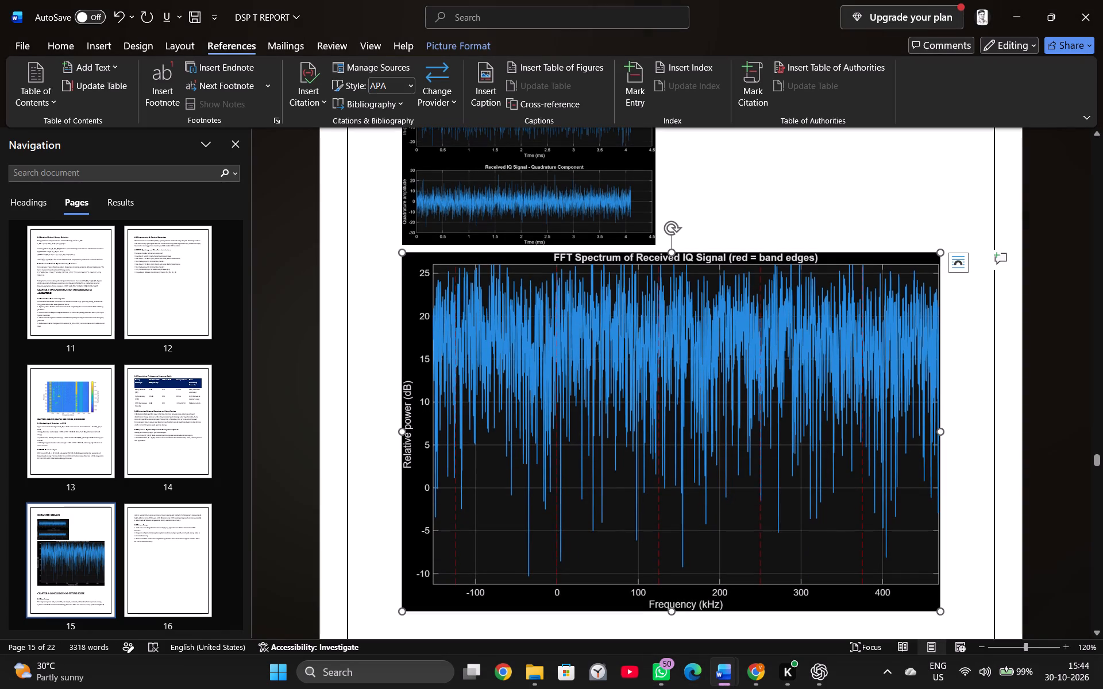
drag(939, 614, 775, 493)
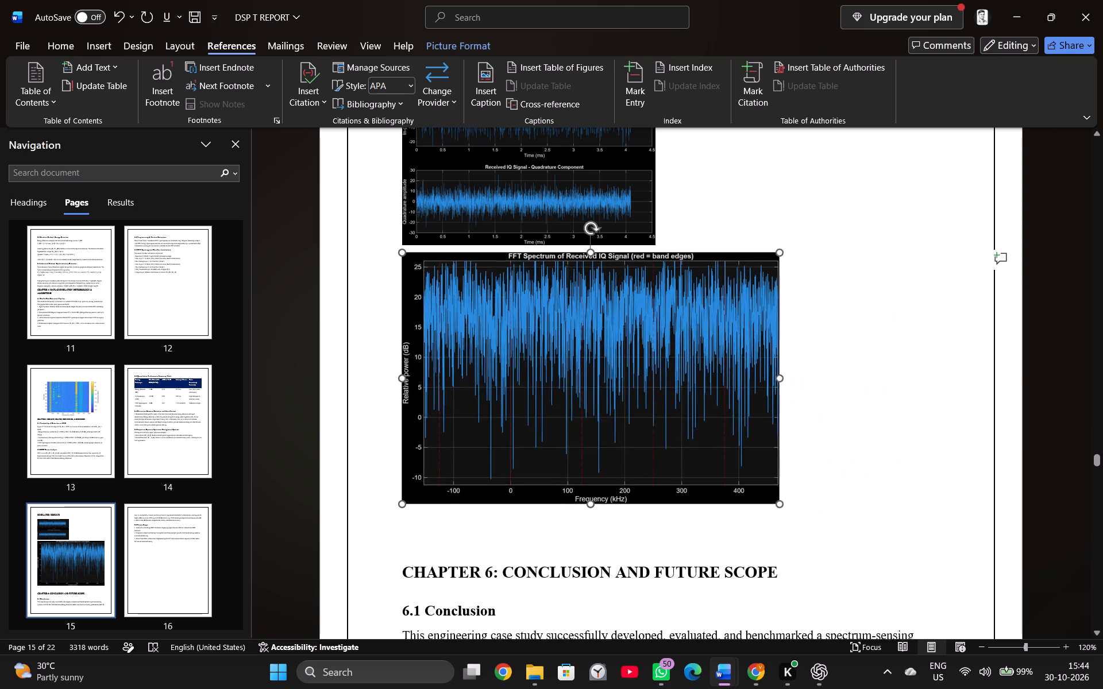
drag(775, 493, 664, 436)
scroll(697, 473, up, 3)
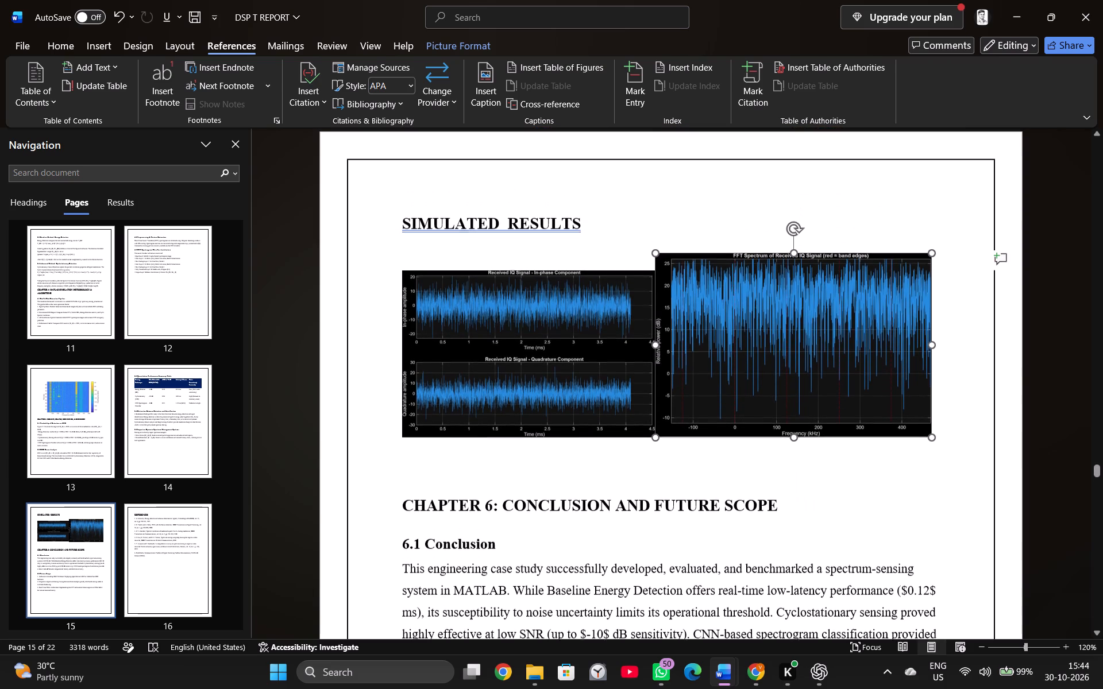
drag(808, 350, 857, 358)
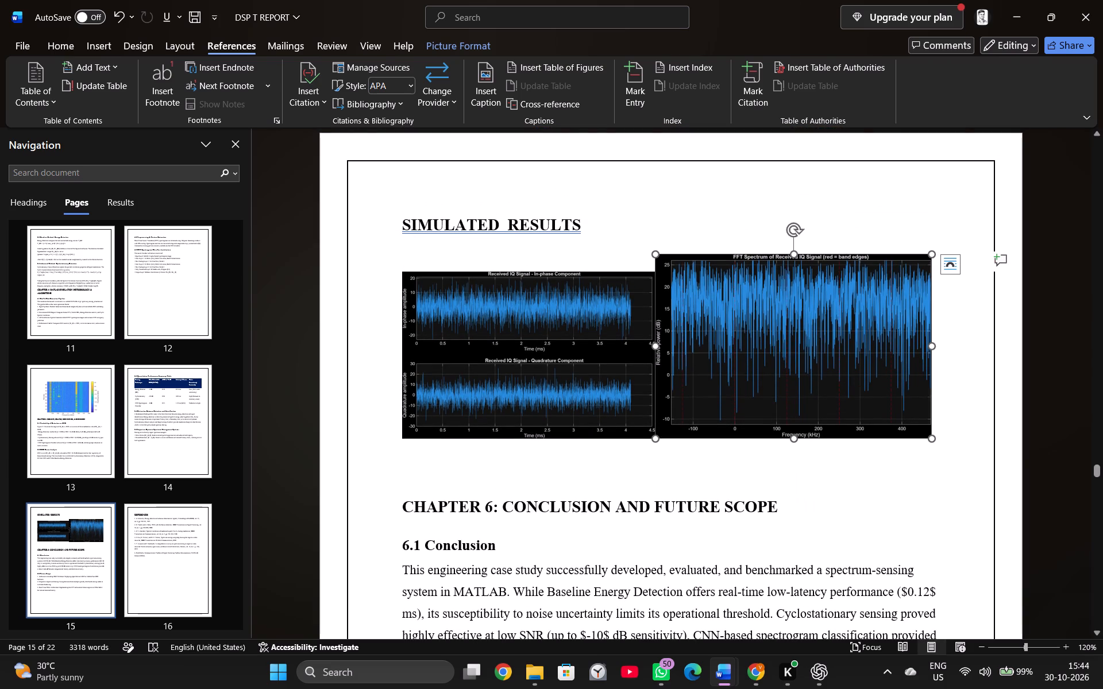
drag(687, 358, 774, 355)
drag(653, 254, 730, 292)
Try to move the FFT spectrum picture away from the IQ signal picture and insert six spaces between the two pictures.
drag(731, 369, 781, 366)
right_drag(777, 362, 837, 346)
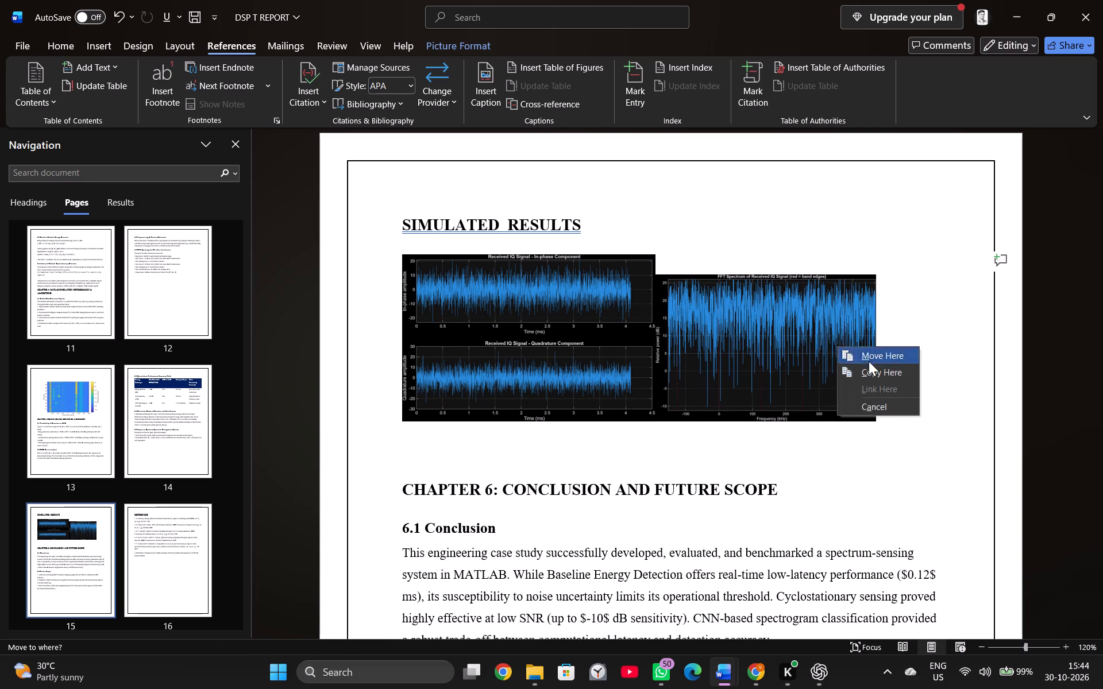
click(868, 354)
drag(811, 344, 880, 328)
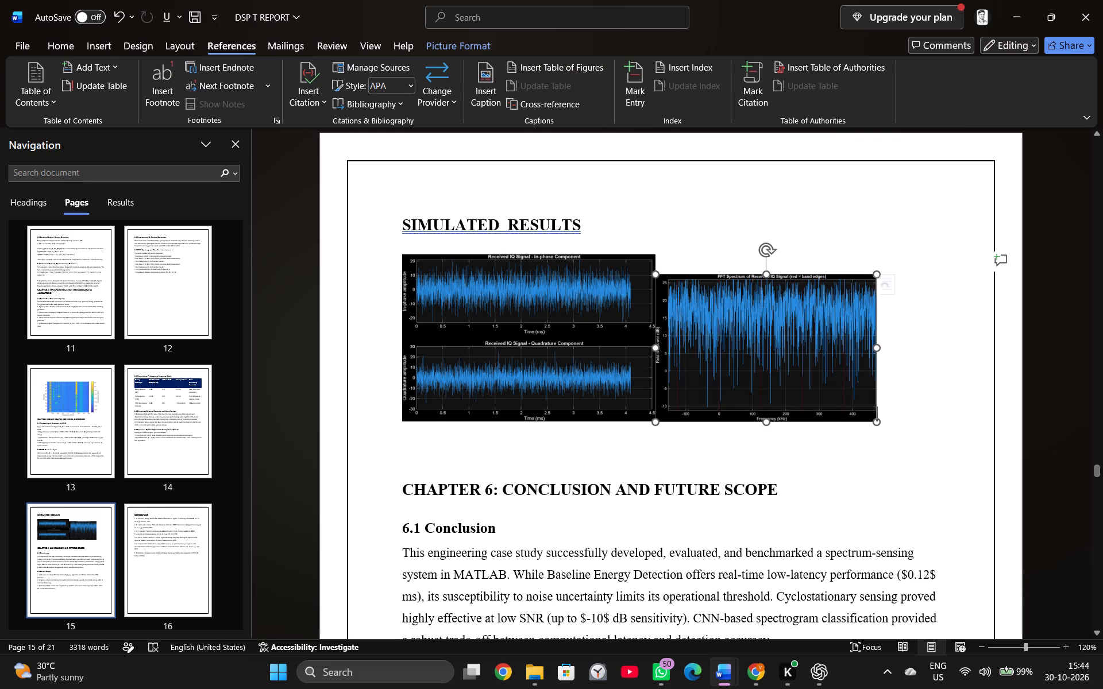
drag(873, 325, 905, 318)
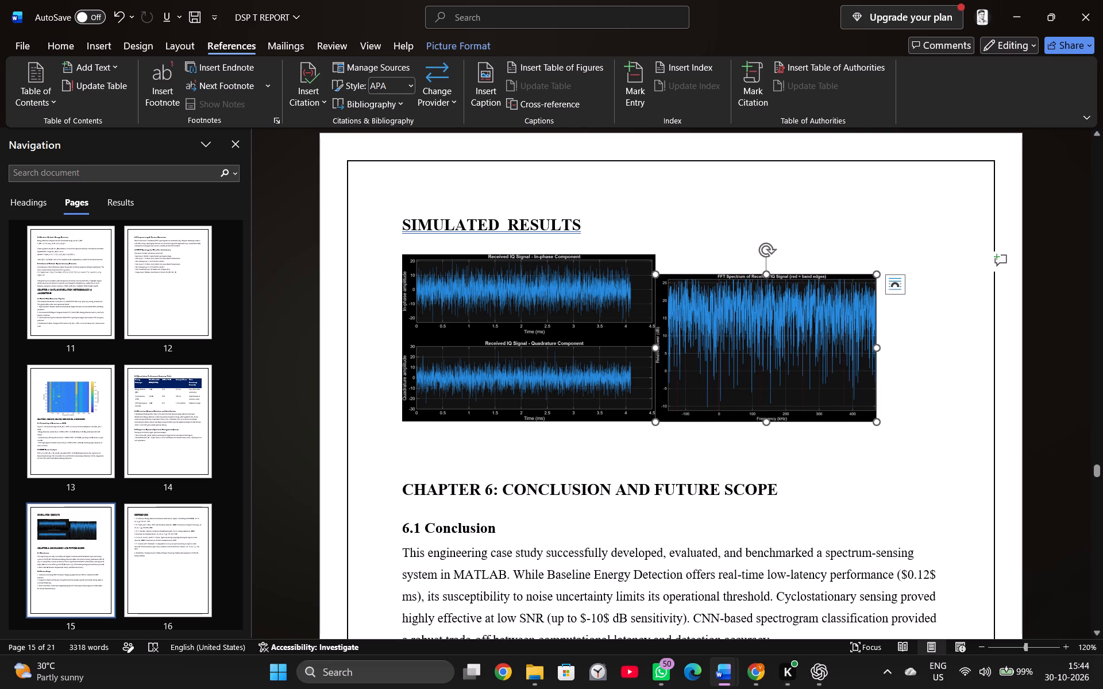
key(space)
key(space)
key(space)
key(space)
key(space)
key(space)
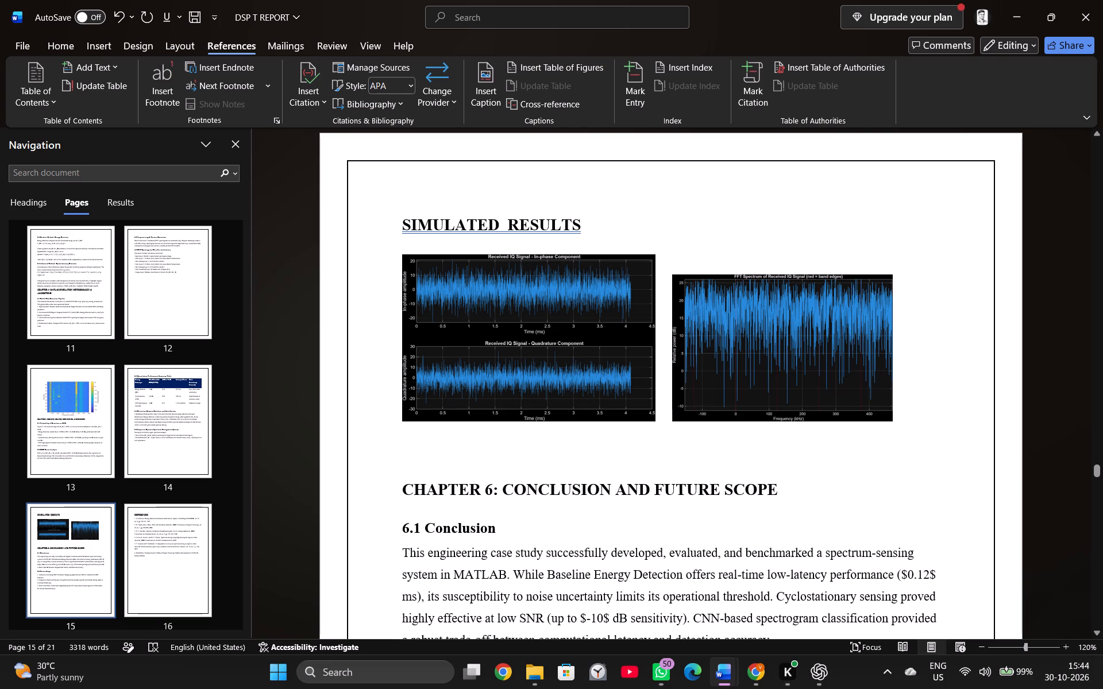
Delete the FFT spectrum picture beside the IQ signal picture on the SIMULATED RESULTS page.
scroll(456, 493, down, 4)
scroll(456, 493, up, 2)
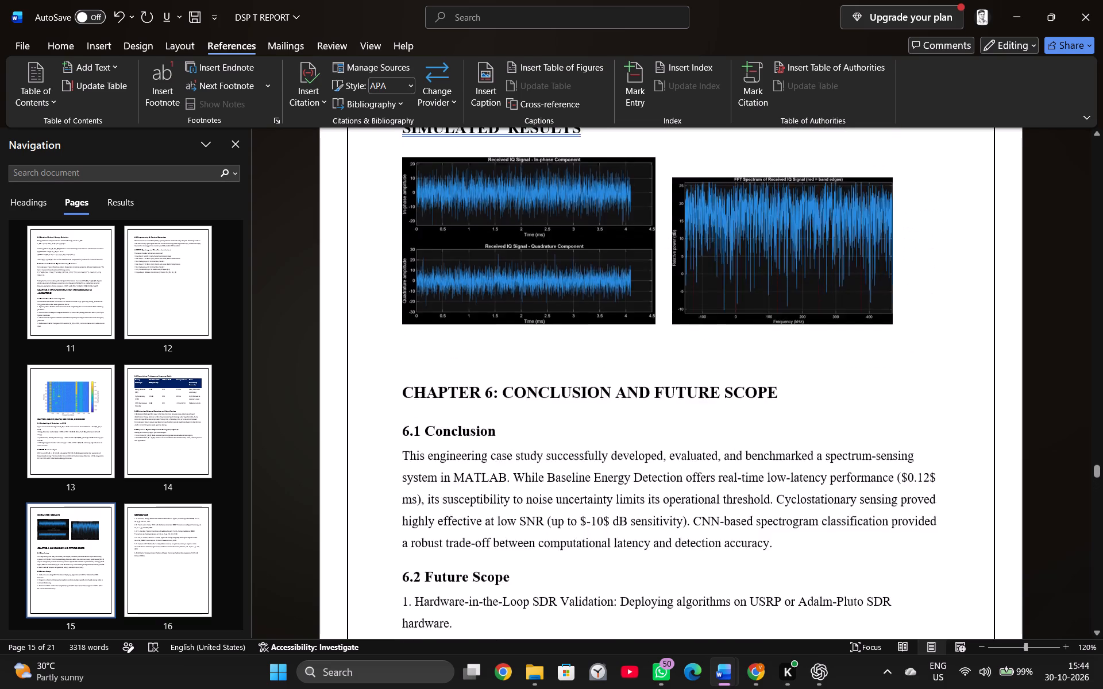
scroll(456, 493, up, 1)
click(761, 377)
right_click(761, 377)
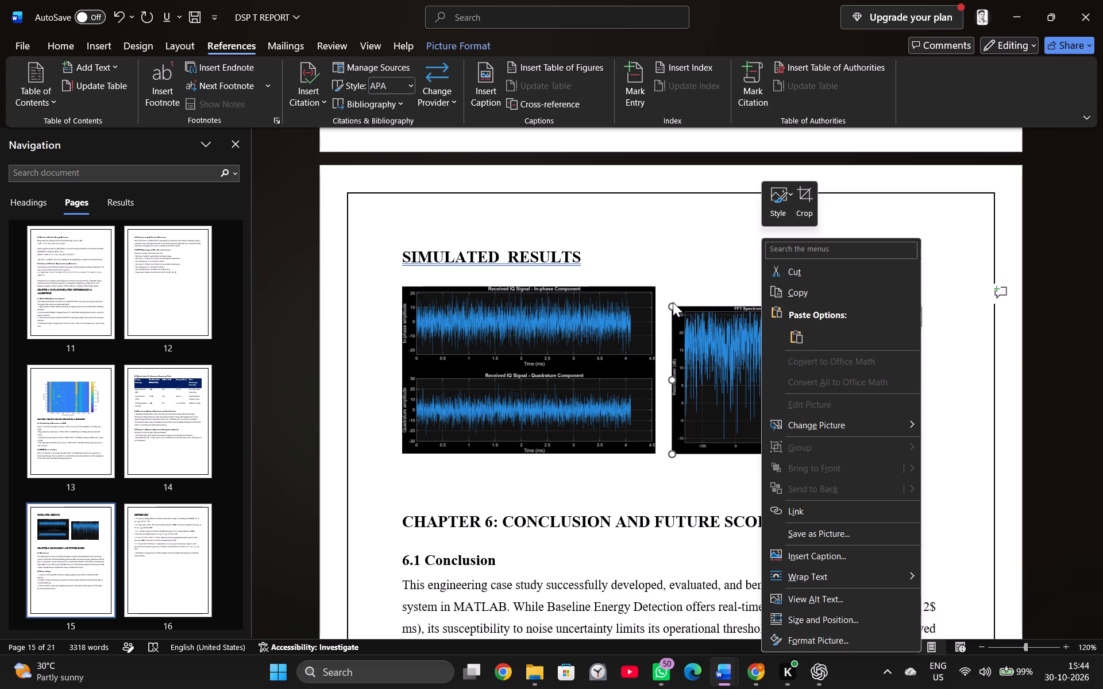
drag(671, 301, 730, 371)
right_click(730, 371)
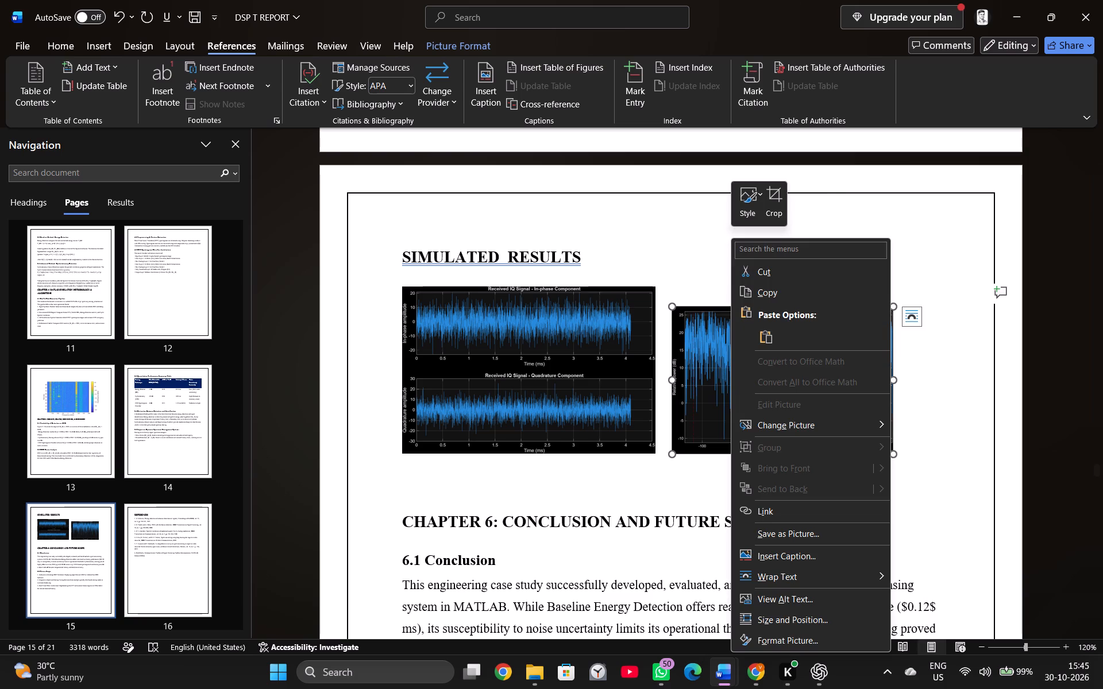
key(Delete)
click(704, 386)
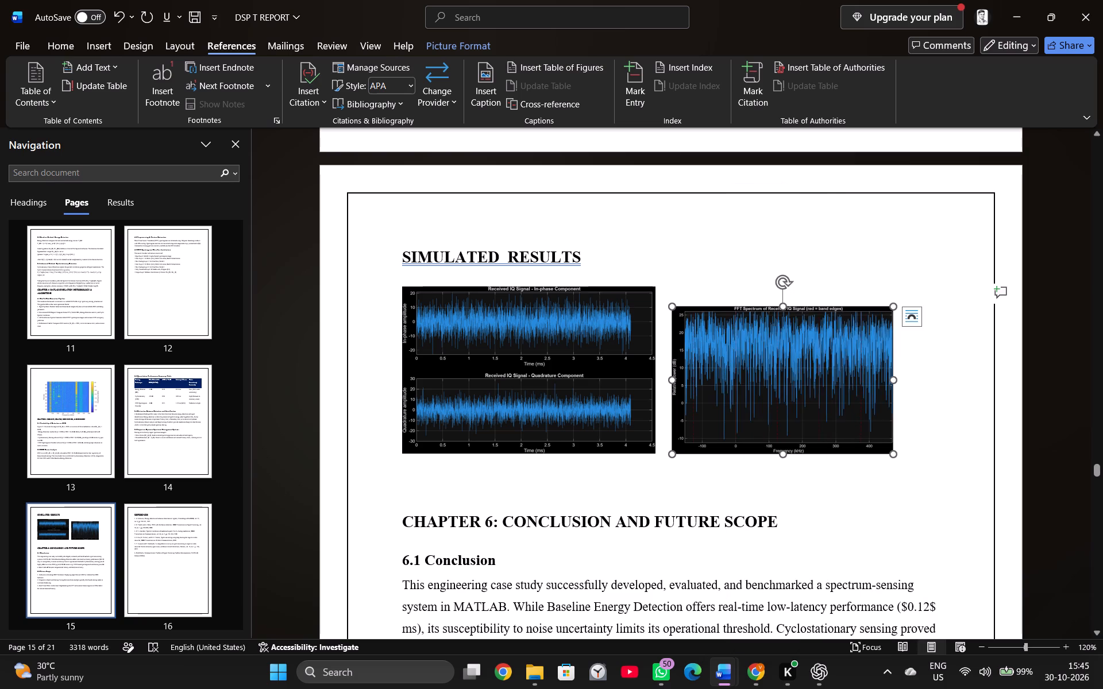
key(Delete)
key(Delete)
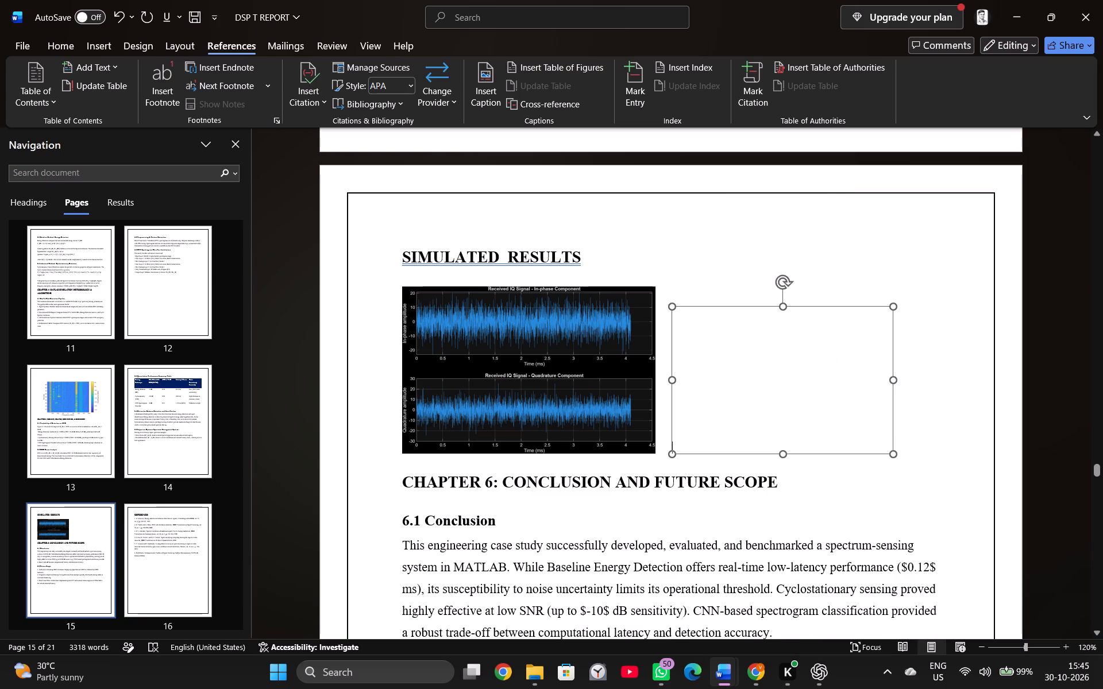
drag(889, 455, 825, 405)
click(917, 251)
click(530, 374)
click(780, 392)
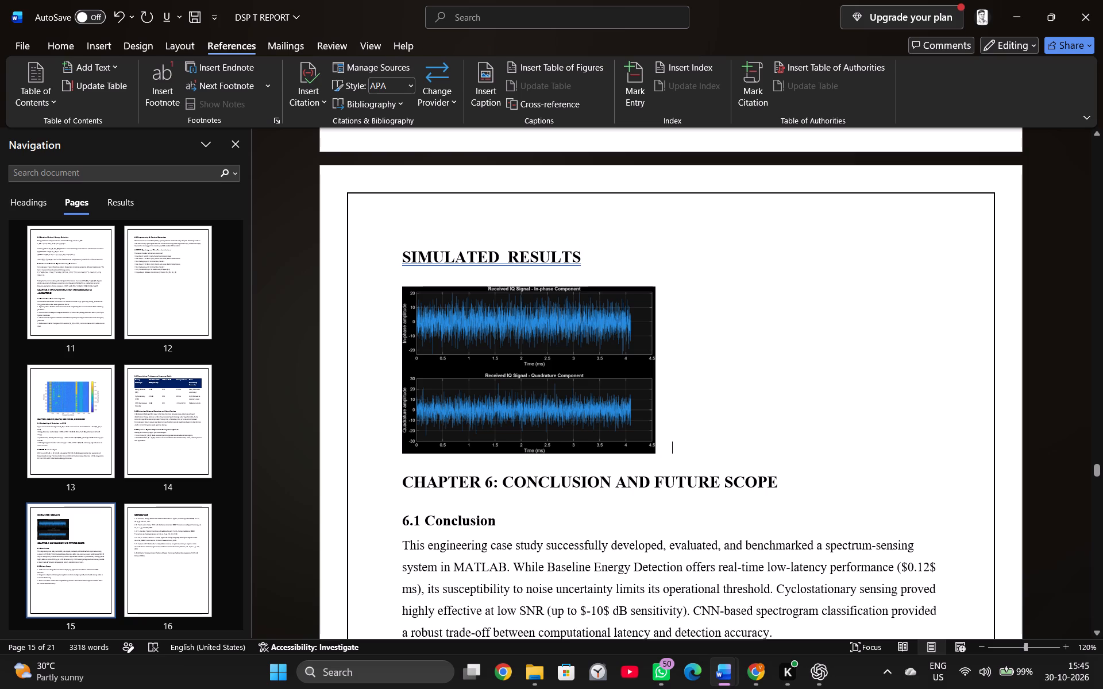
Stretch the IQ signal picture horizontally almost to the page border and increase its height by a little under half.
click(419, 312)
right_click(419, 312)
click(406, 318)
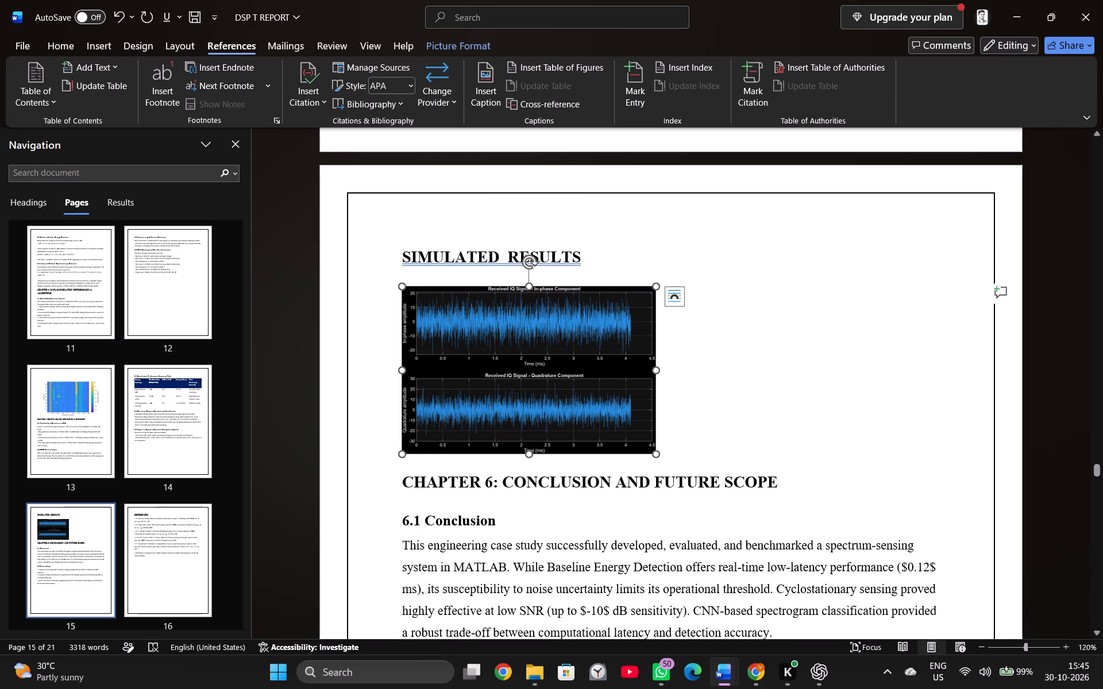
drag(653, 286, 658, 289)
drag(658, 289, 761, 286)
click(654, 365)
drag(655, 367, 981, 360)
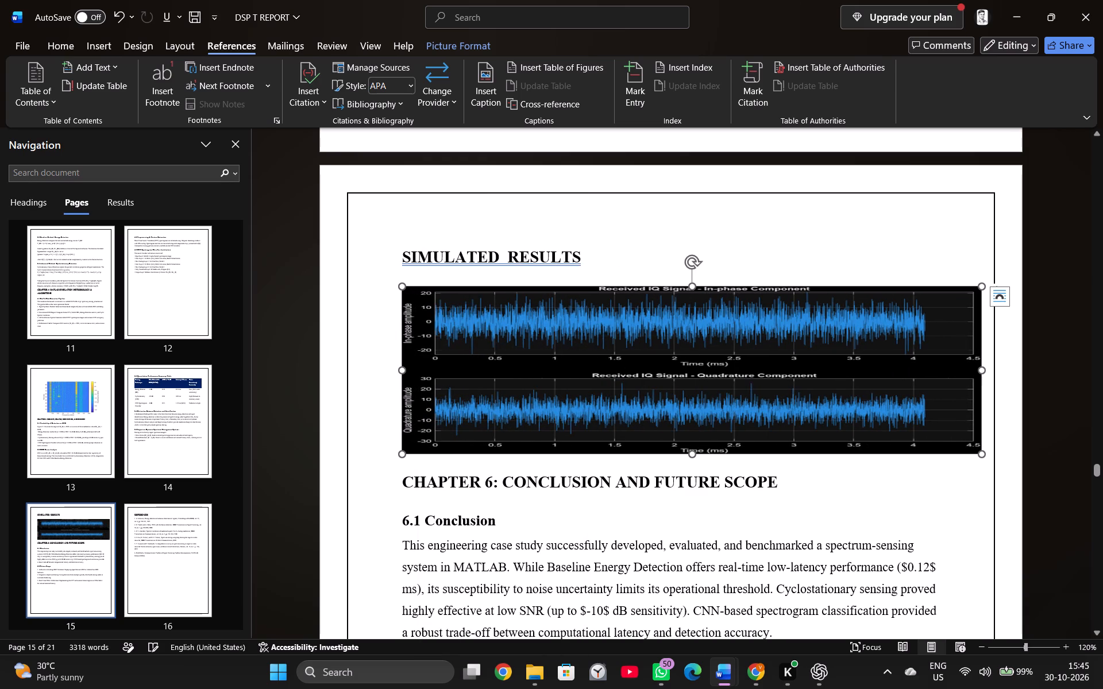
drag(689, 453, 689, 486)
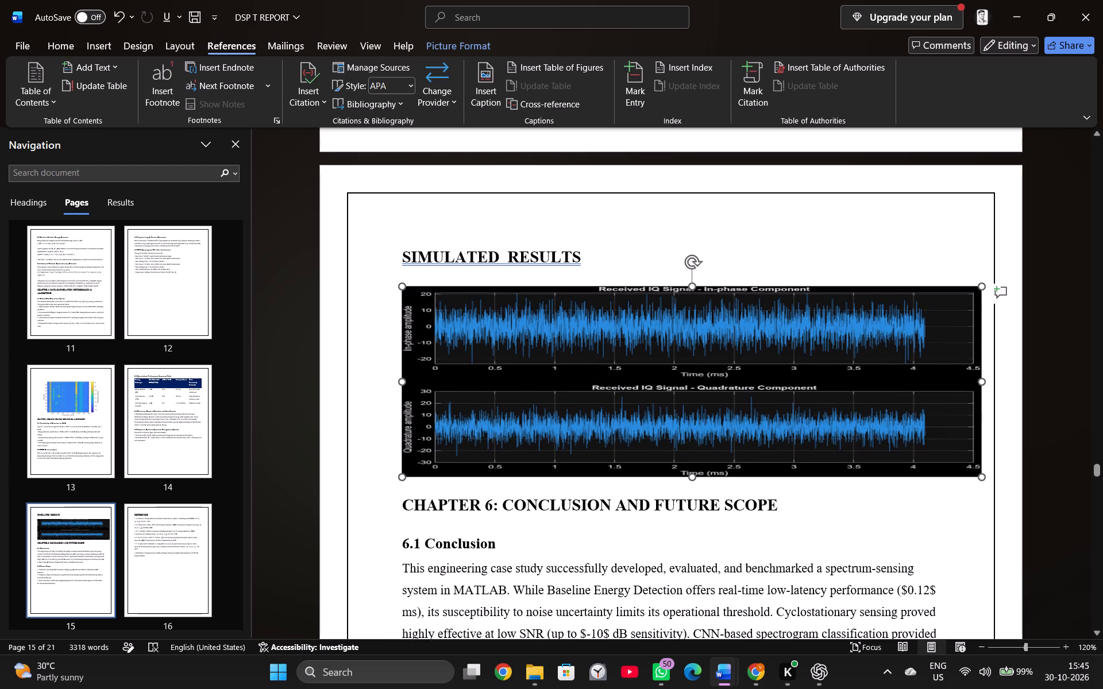
drag(689, 486, 687, 528)
Copy the fig4 image from the dsp case study theory folder and paste it on a new line below the IQ signal picture.
scroll(694, 469, up, 4)
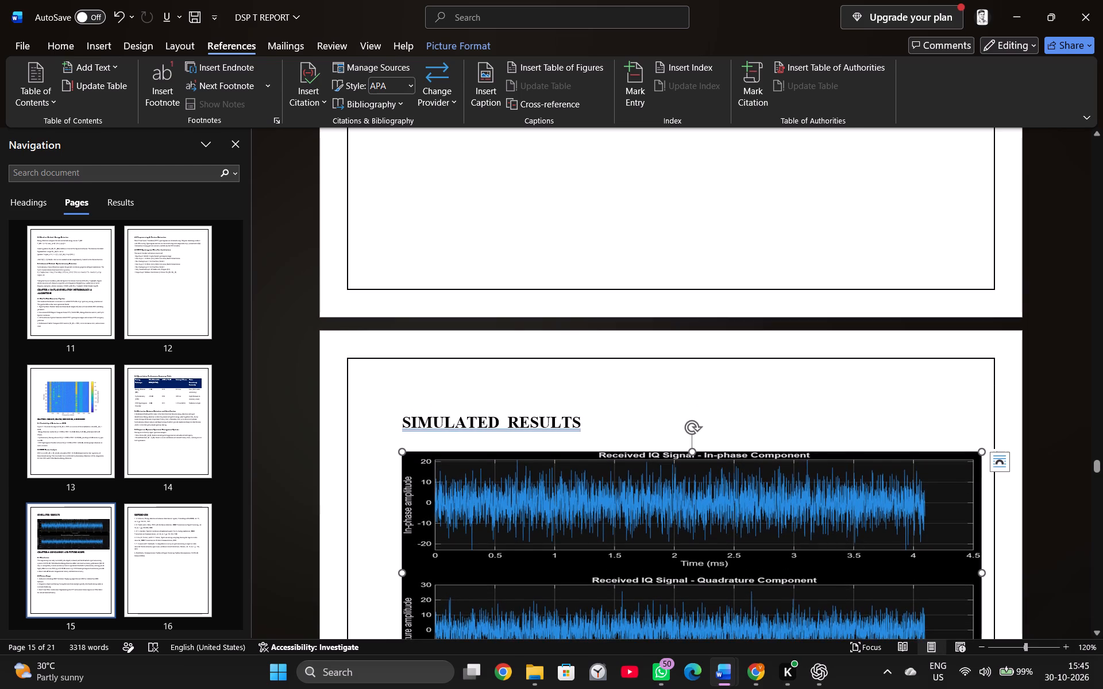
scroll(592, 560, down, 6)
scroll(768, 514, down, 1)
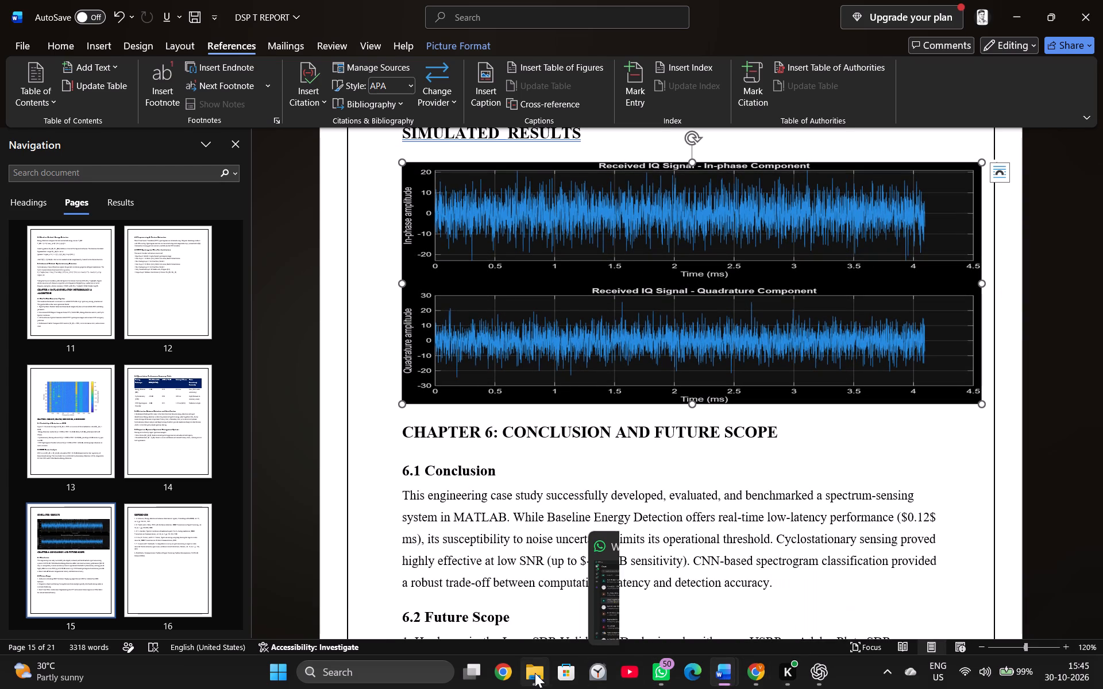
click(530, 635)
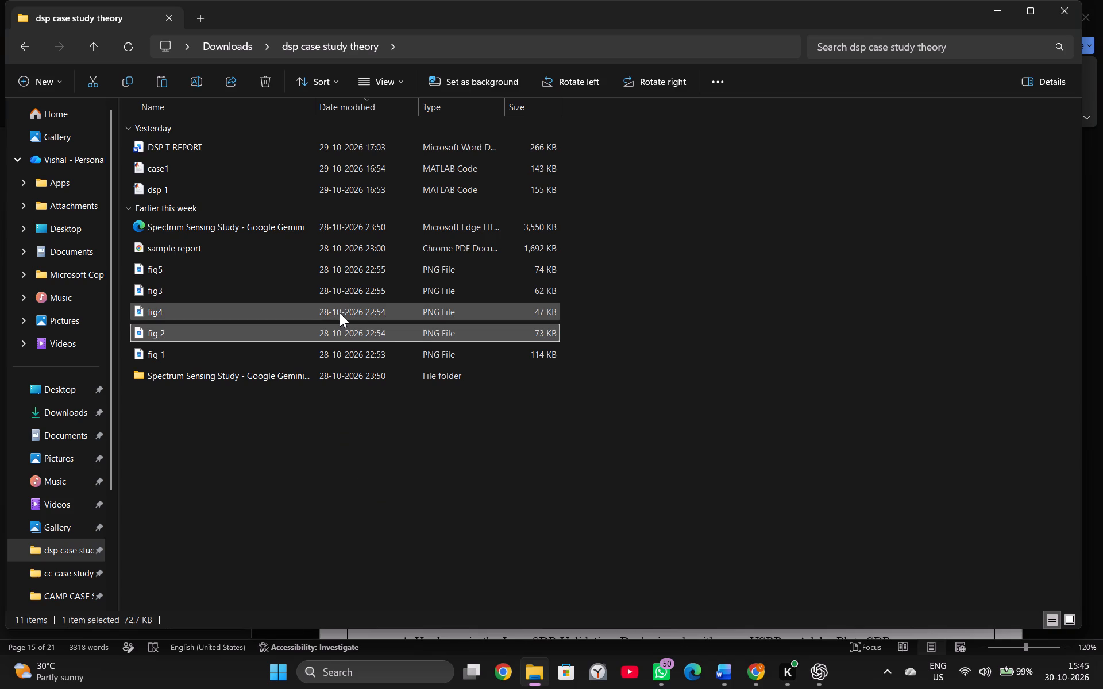
right_click(340, 313)
right_click(340, 313)
click(404, 84)
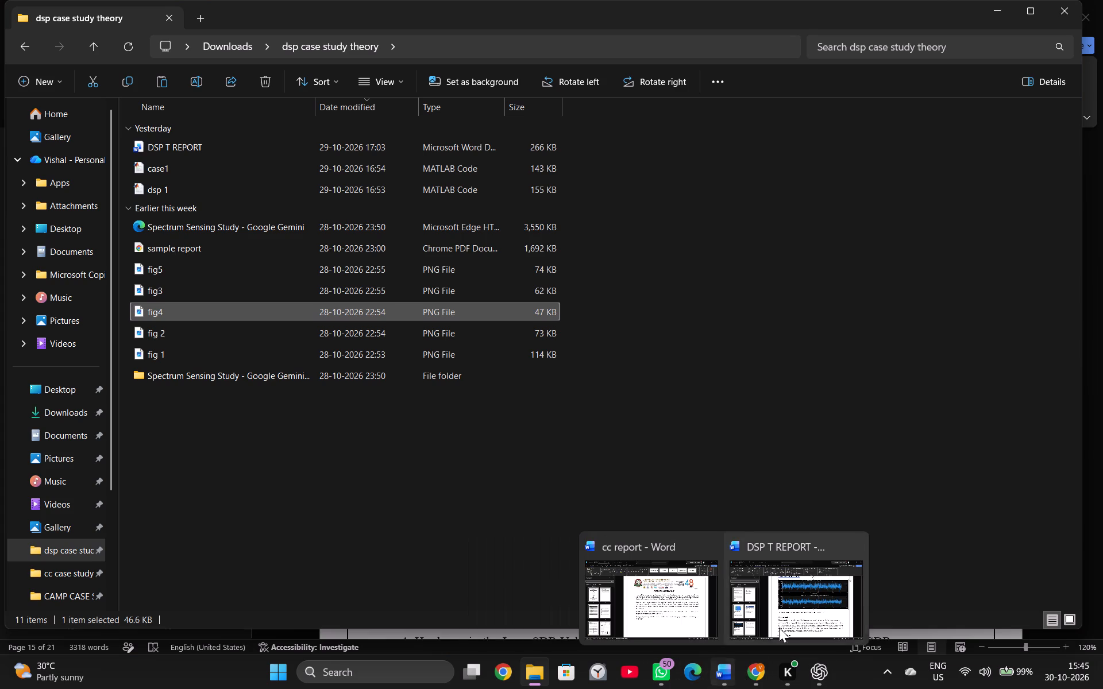
click(790, 613)
scroll(703, 466, up, 2)
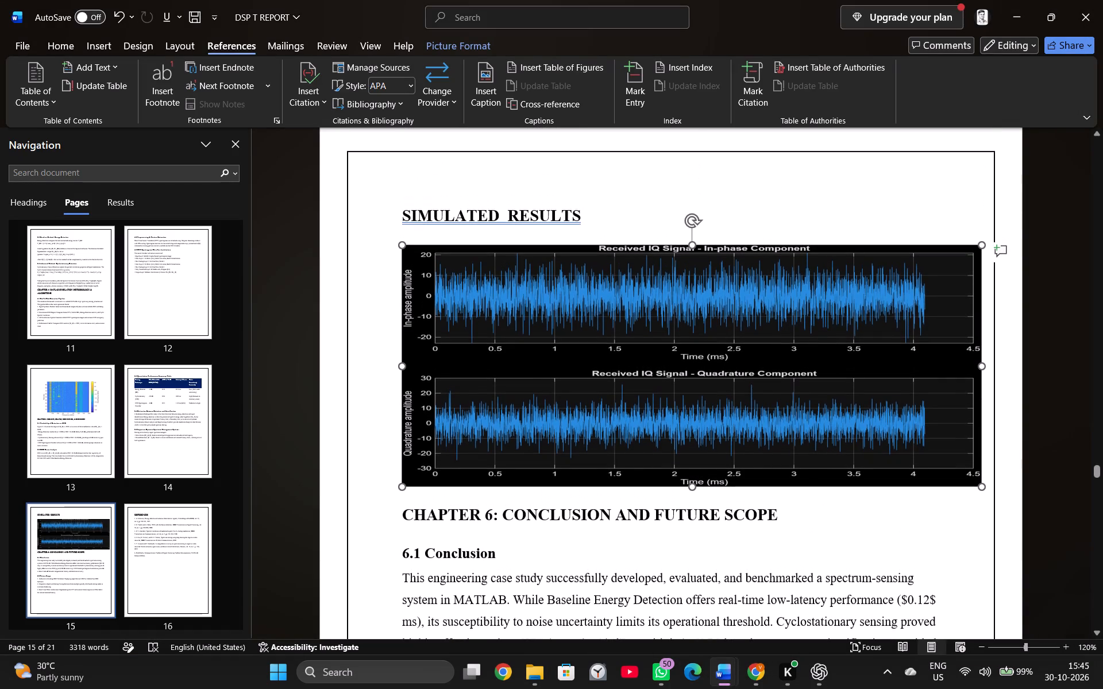
click(988, 483)
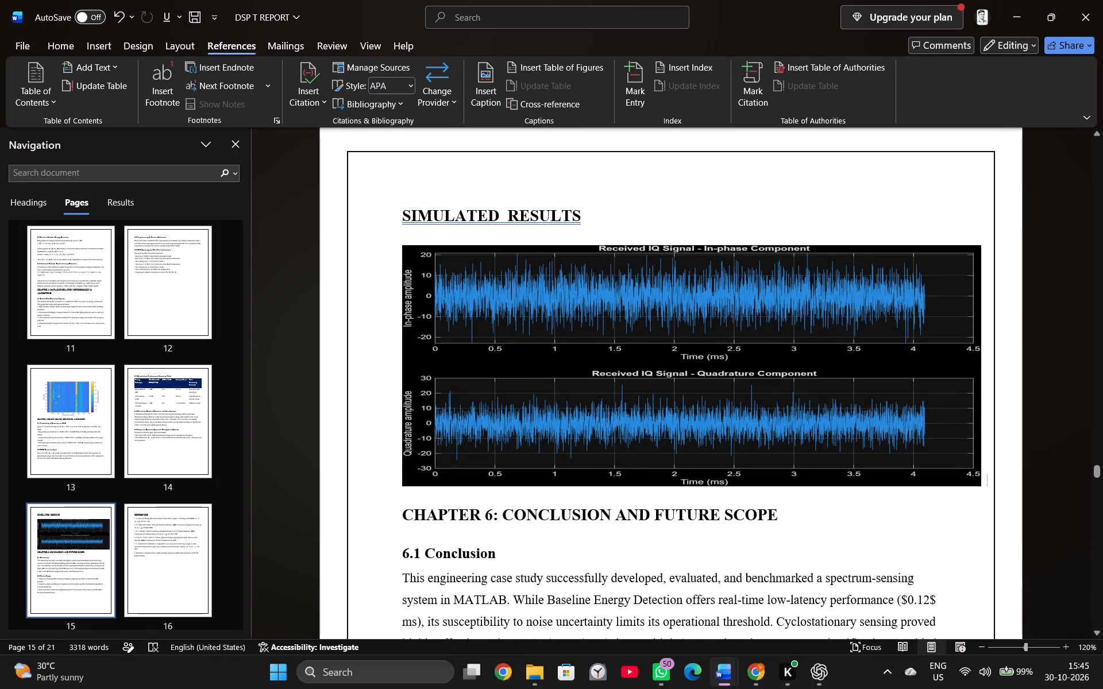
key(Return)
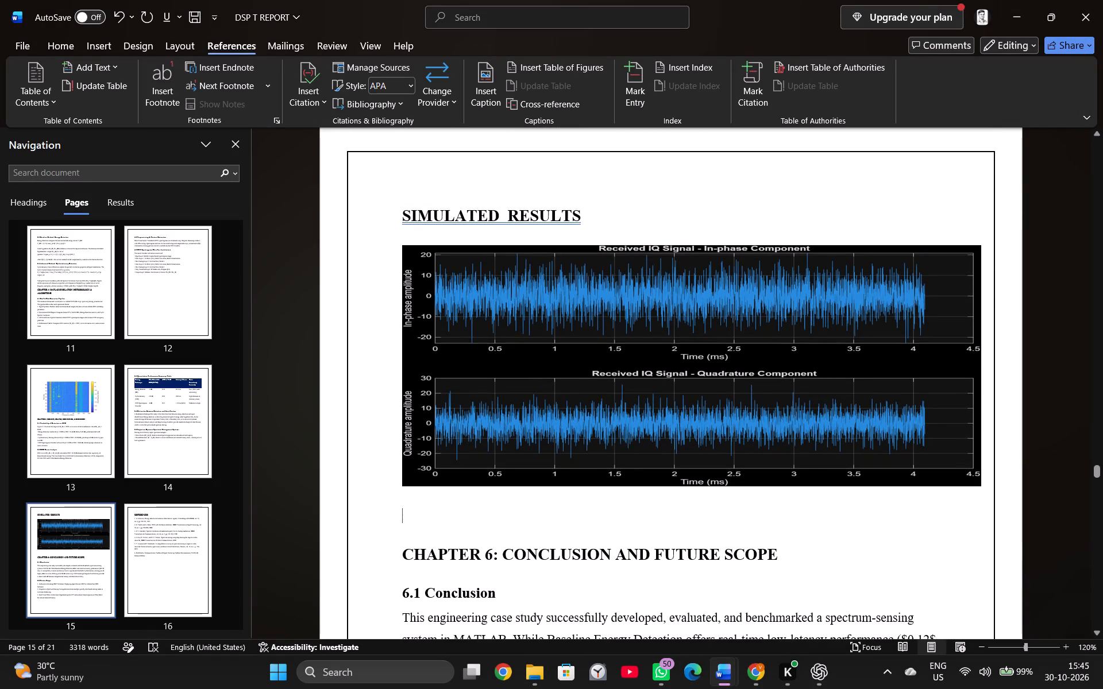
key(ctrl+v)
Check how the IQ signal picture and the pasted detector comparison picture fit on the SIMULATED RESULTS page.
scroll(594, 536, up, 4)
scroll(595, 540, down, 4)
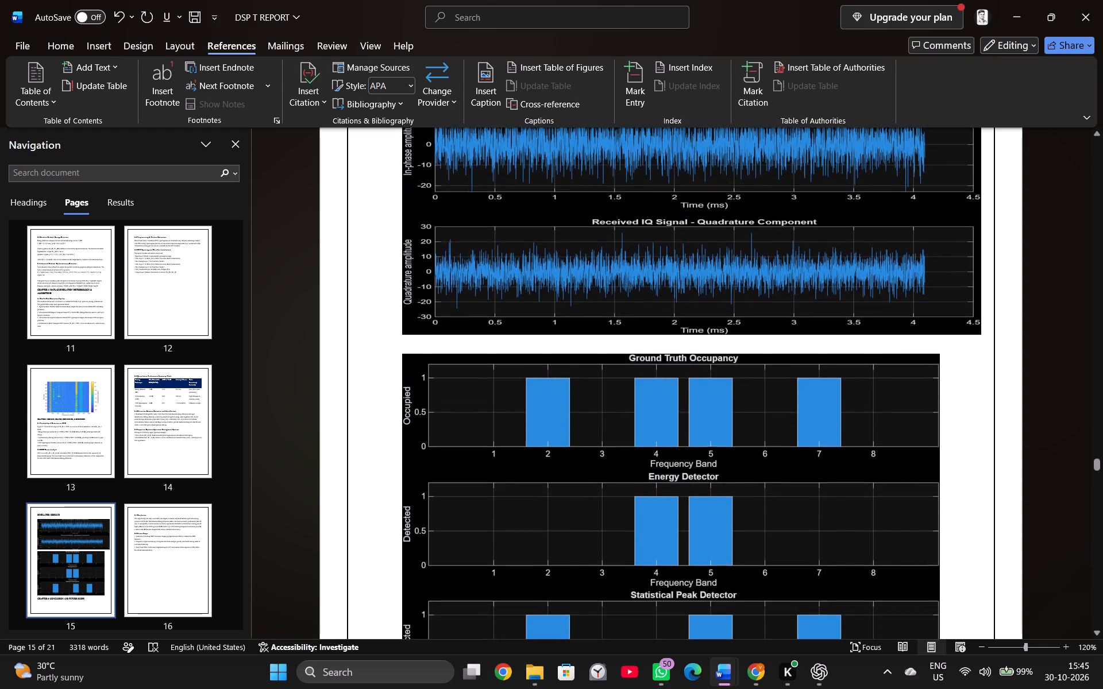
scroll(594, 568, down, 9)
scroll(842, 376, up, 9)
scroll(761, 473, up, 4)
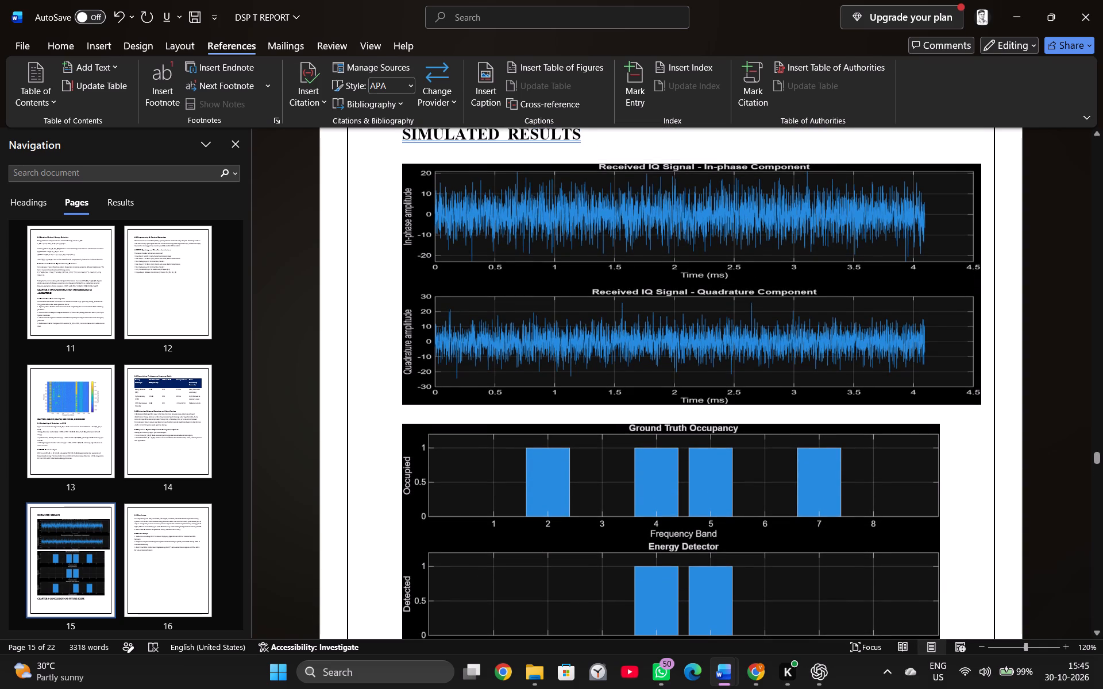
scroll(636, 477, down, 5)
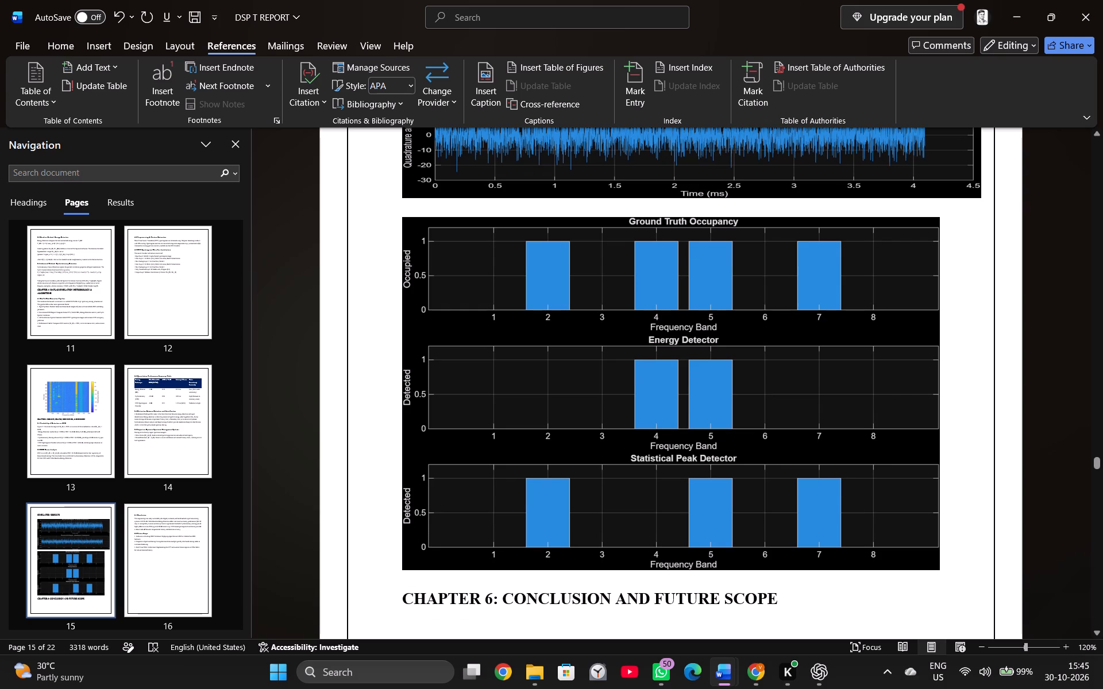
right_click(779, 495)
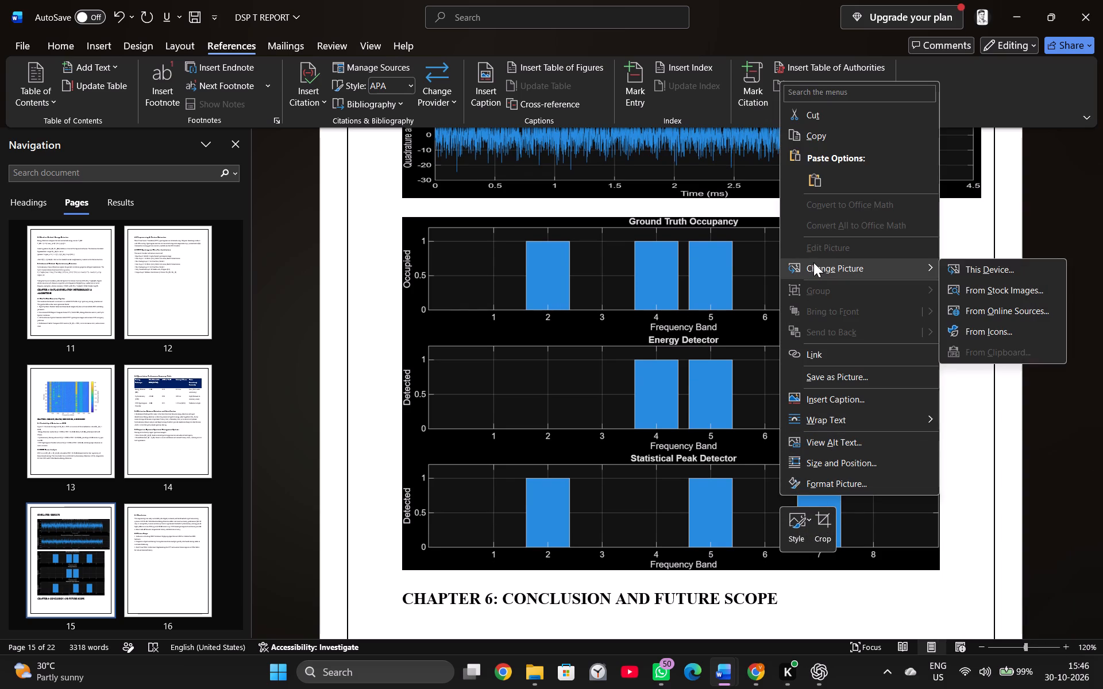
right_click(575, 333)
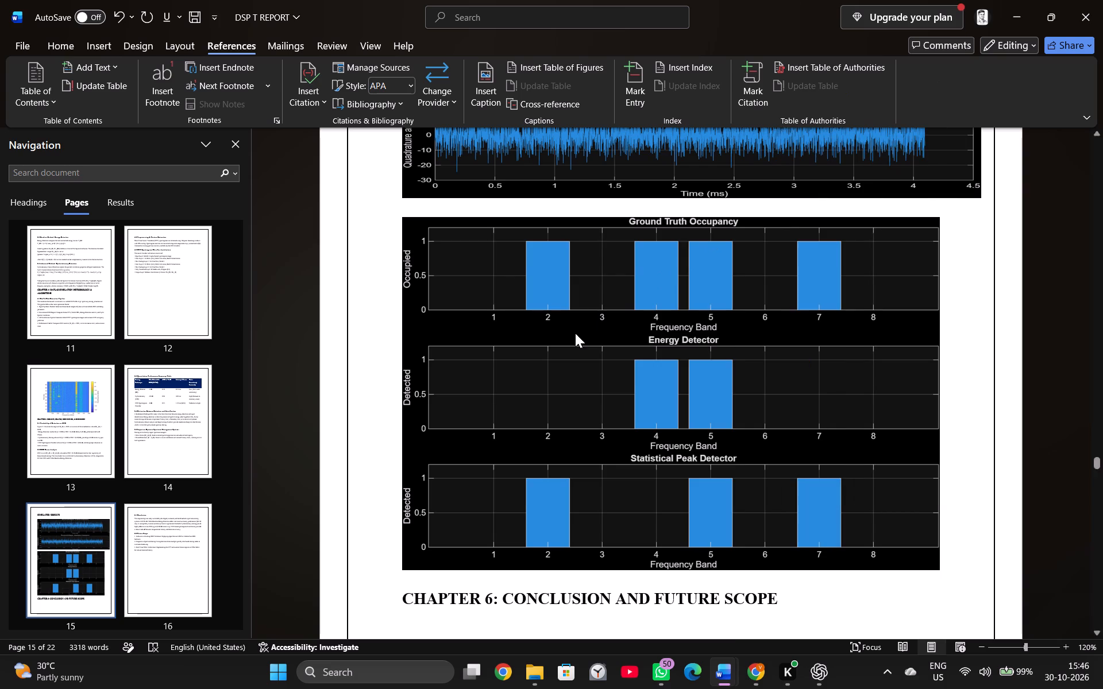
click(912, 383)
Increase the height of the IQ signal picture on the SIMULATED RESULTS page slightly, keeping its width.
scroll(801, 434, up, 4)
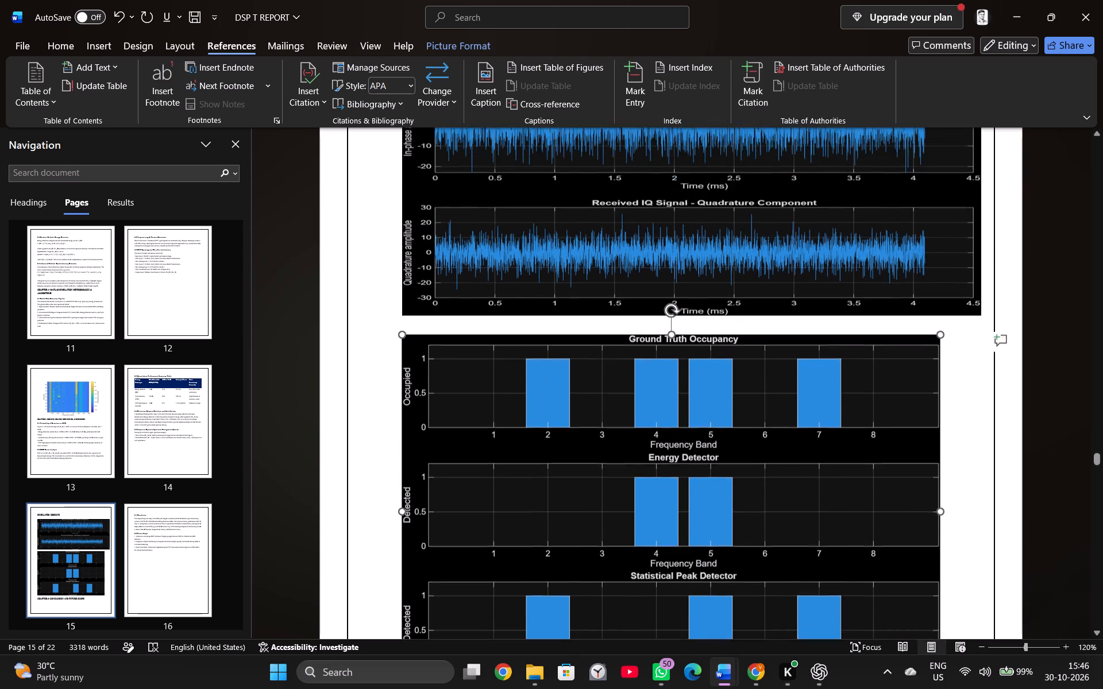
scroll(801, 434, up, 4)
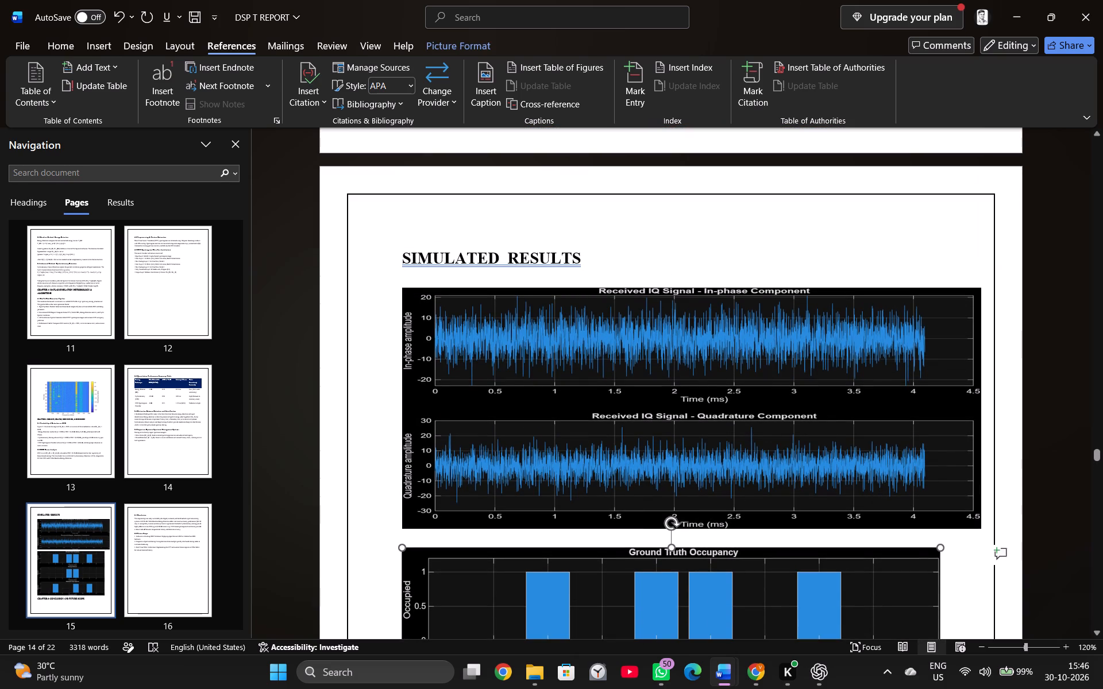
click(780, 520)
drag(691, 527, 691, 547)
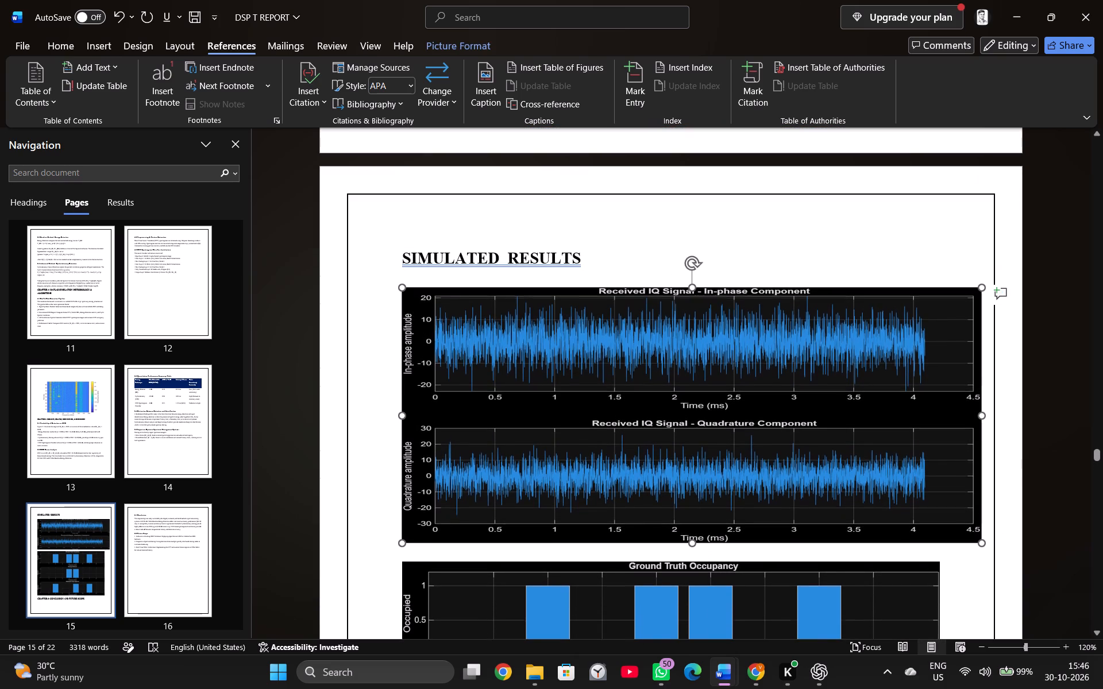
drag(691, 547, 685, 568)
Insert a blank line before the CHAPTER 6: CONCLUSION AND FUTURE SCOPE heading to push it onto the following page.
scroll(617, 563, down, 11)
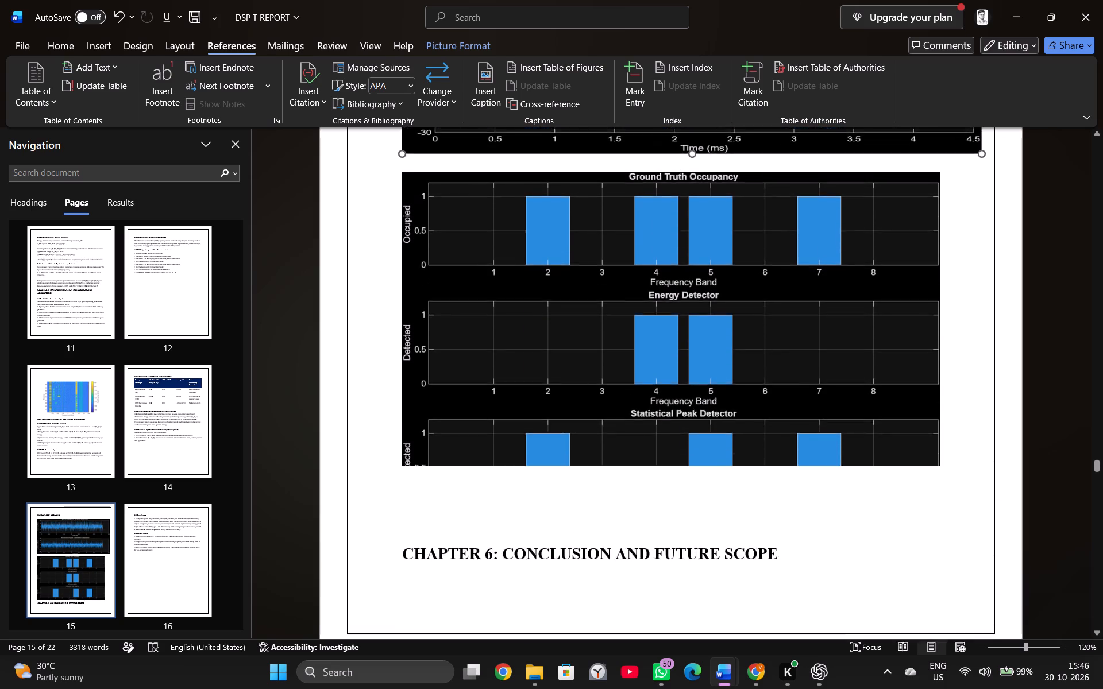
click(403, 510)
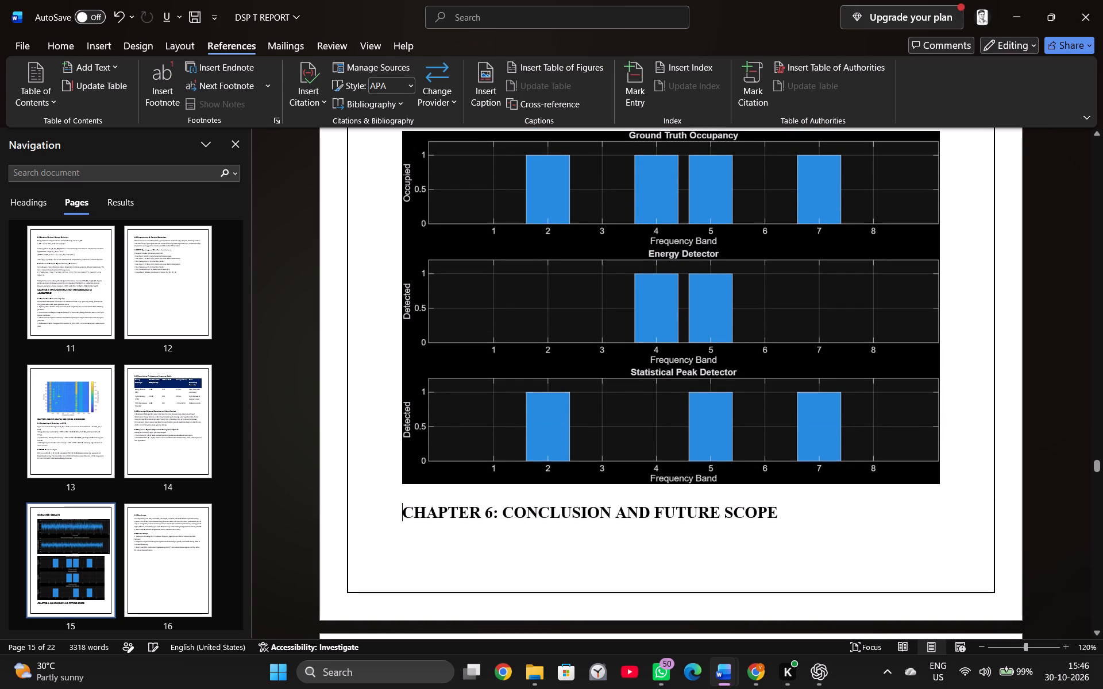
key(Return)
Check the layout of the SIMULATED RESULTS page and the Chapter 6 page that follows it.
scroll(506, 520, up, 5)
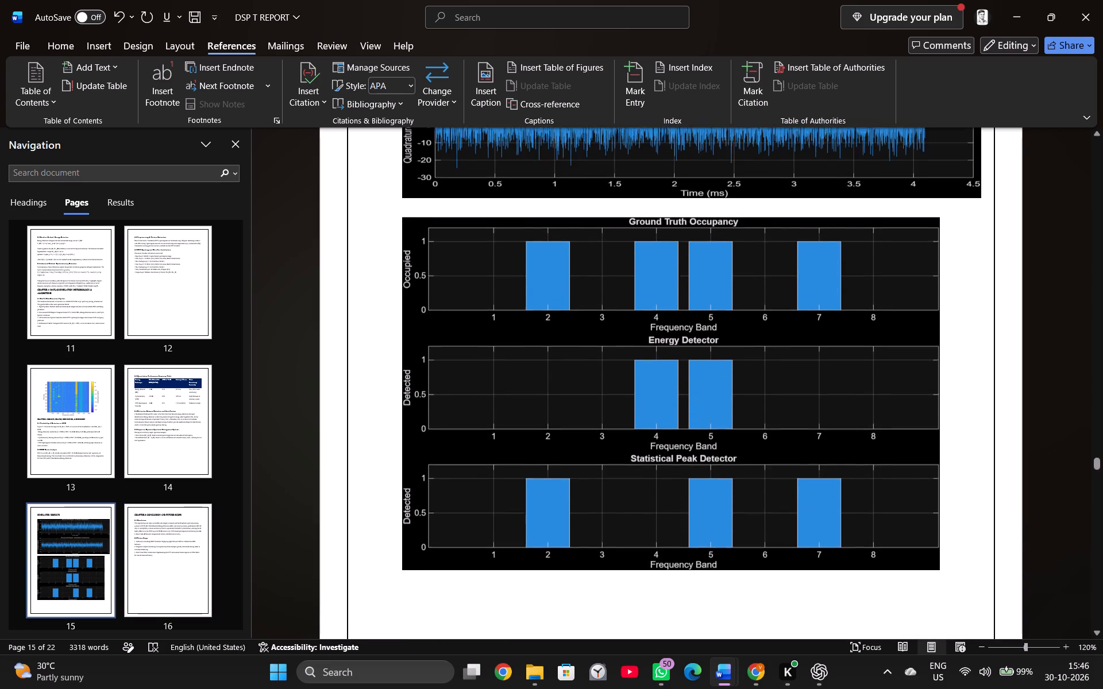
scroll(506, 520, up, 12)
scroll(638, 643, down, 5)
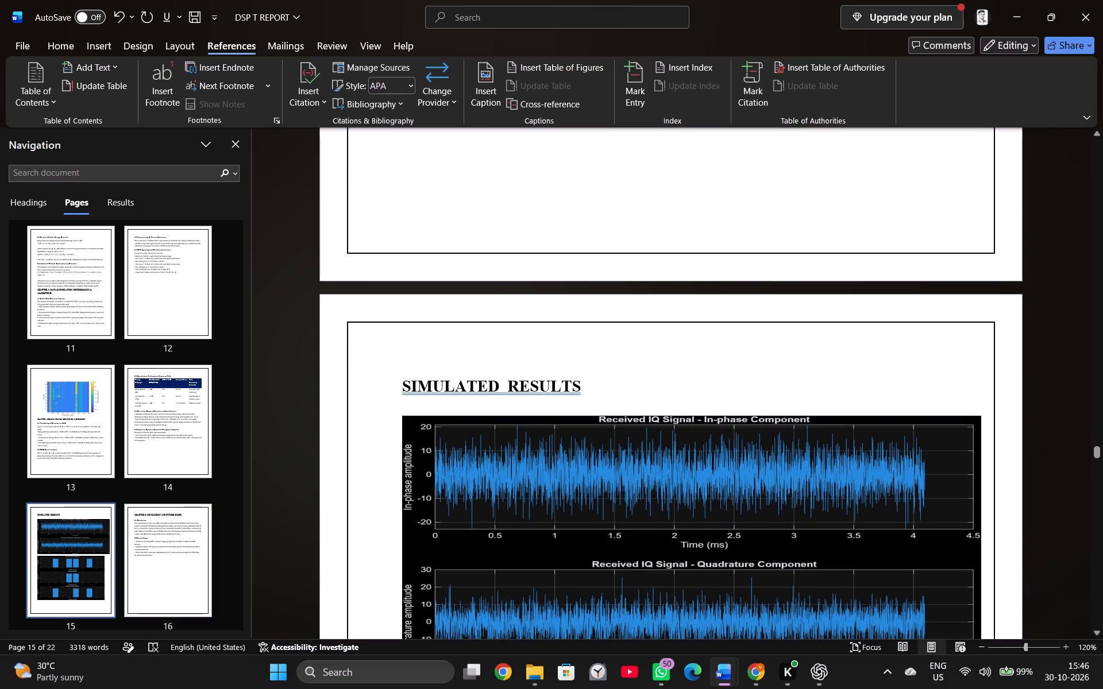
scroll(653, 504, down, 7)
scroll(653, 503, up, 20)
scroll(653, 503, down, 15)
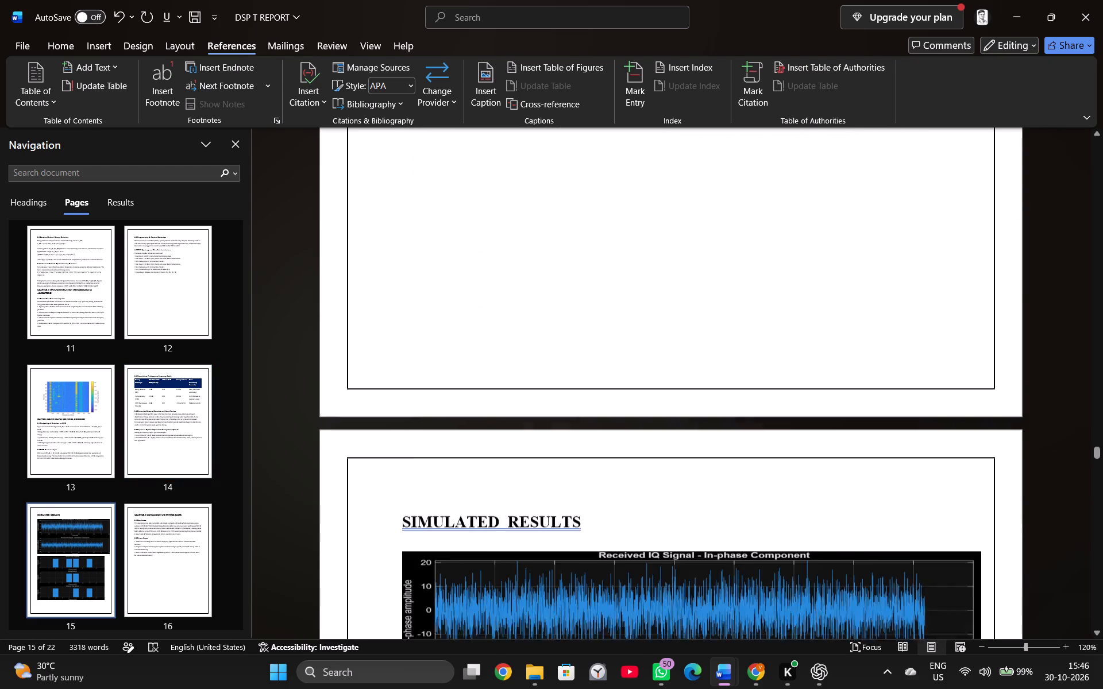
scroll(653, 503, down, 17)
scroll(653, 503, down, 13)
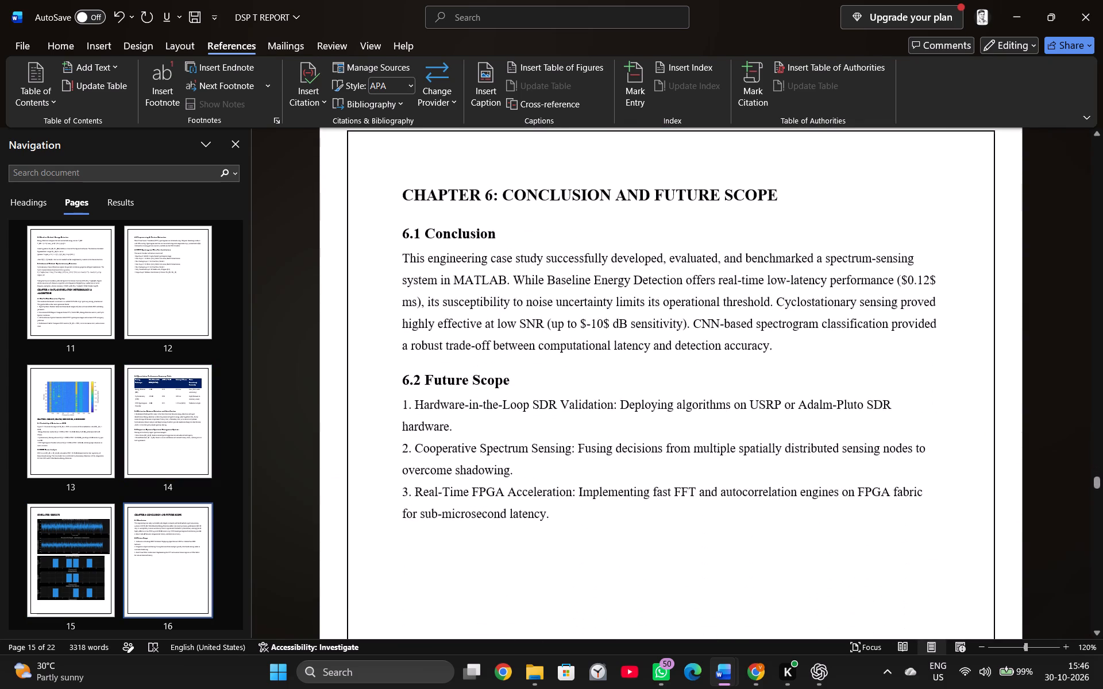
scroll(653, 503, down, 12)
scroll(653, 503, up, 14)
scroll(440, 537, up, 5)
scroll(482, 551, down, 4)
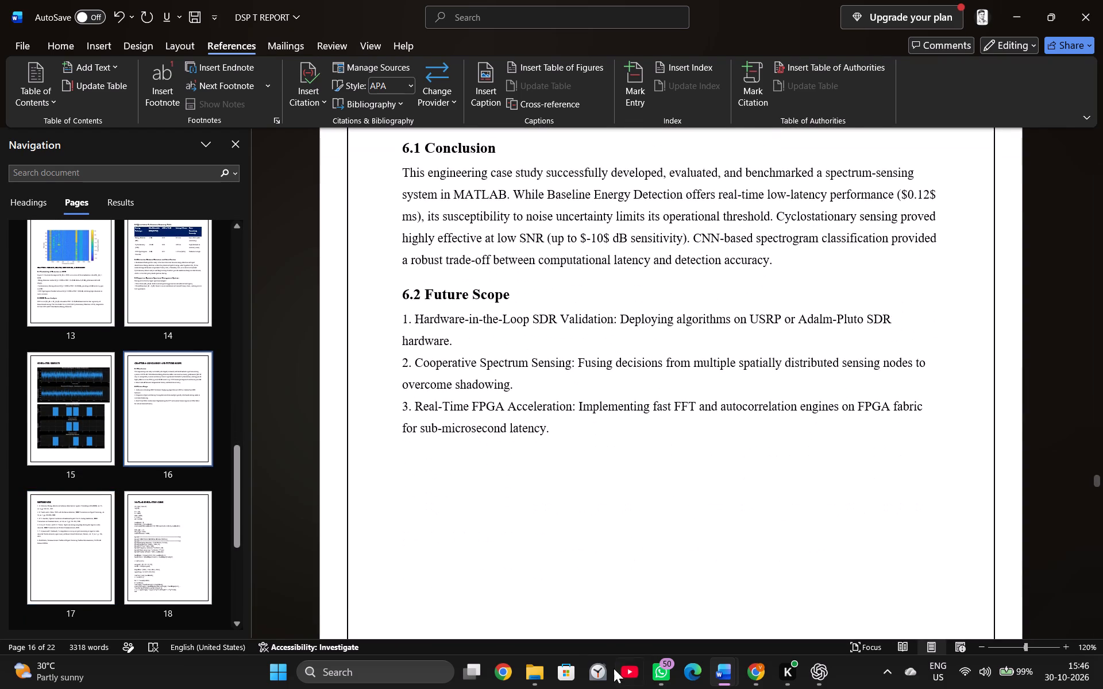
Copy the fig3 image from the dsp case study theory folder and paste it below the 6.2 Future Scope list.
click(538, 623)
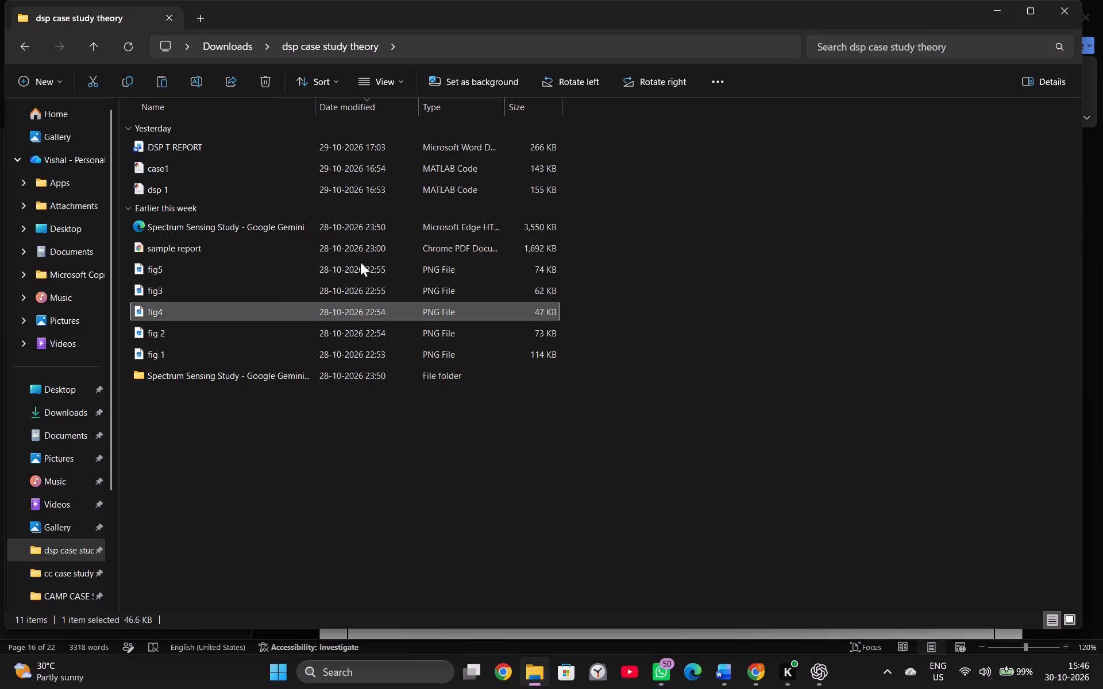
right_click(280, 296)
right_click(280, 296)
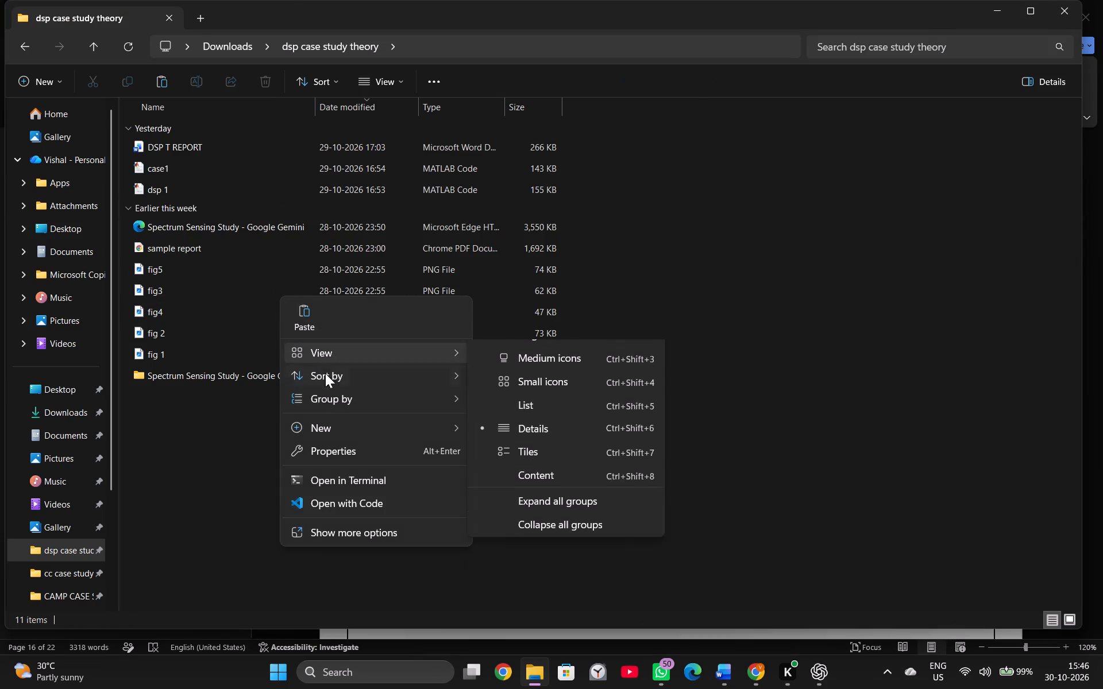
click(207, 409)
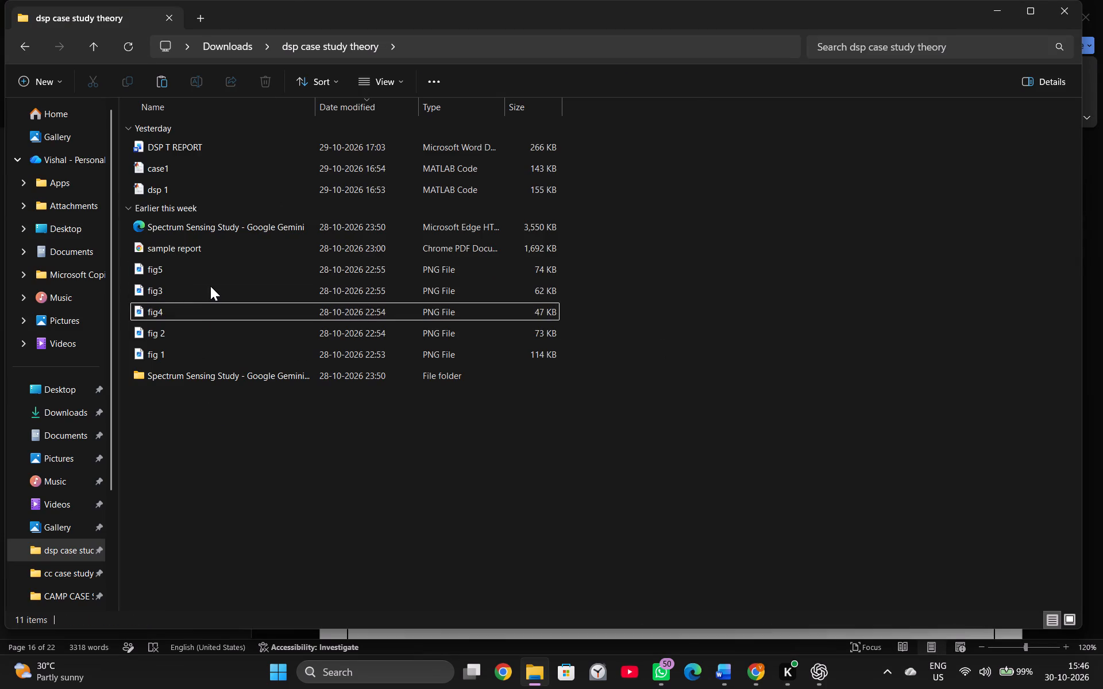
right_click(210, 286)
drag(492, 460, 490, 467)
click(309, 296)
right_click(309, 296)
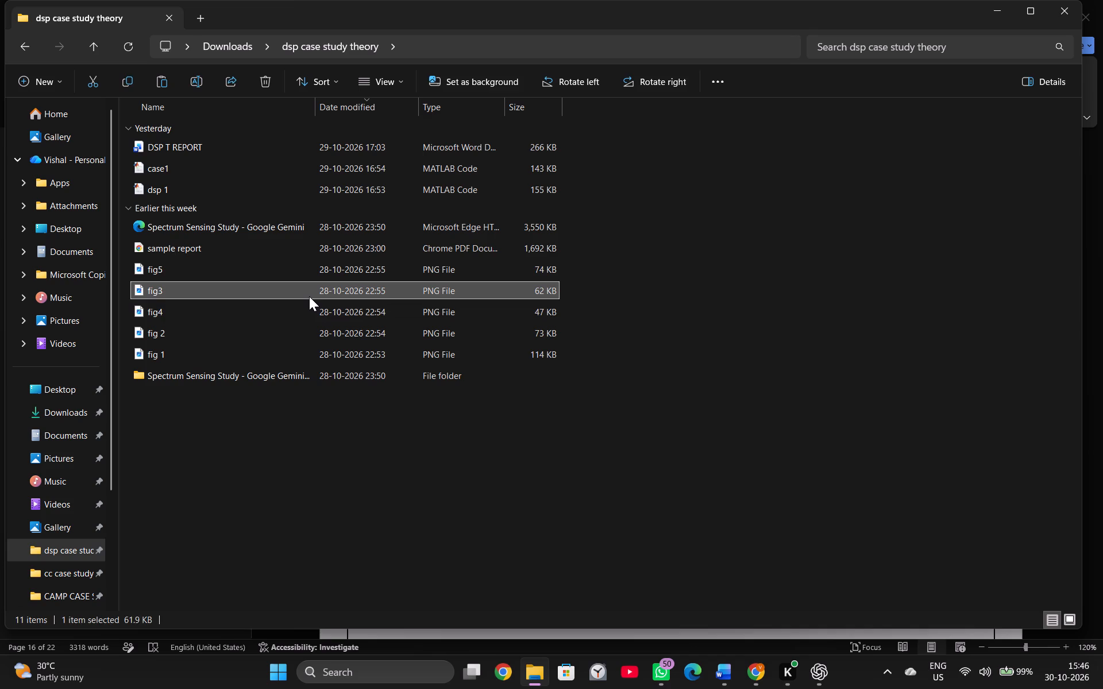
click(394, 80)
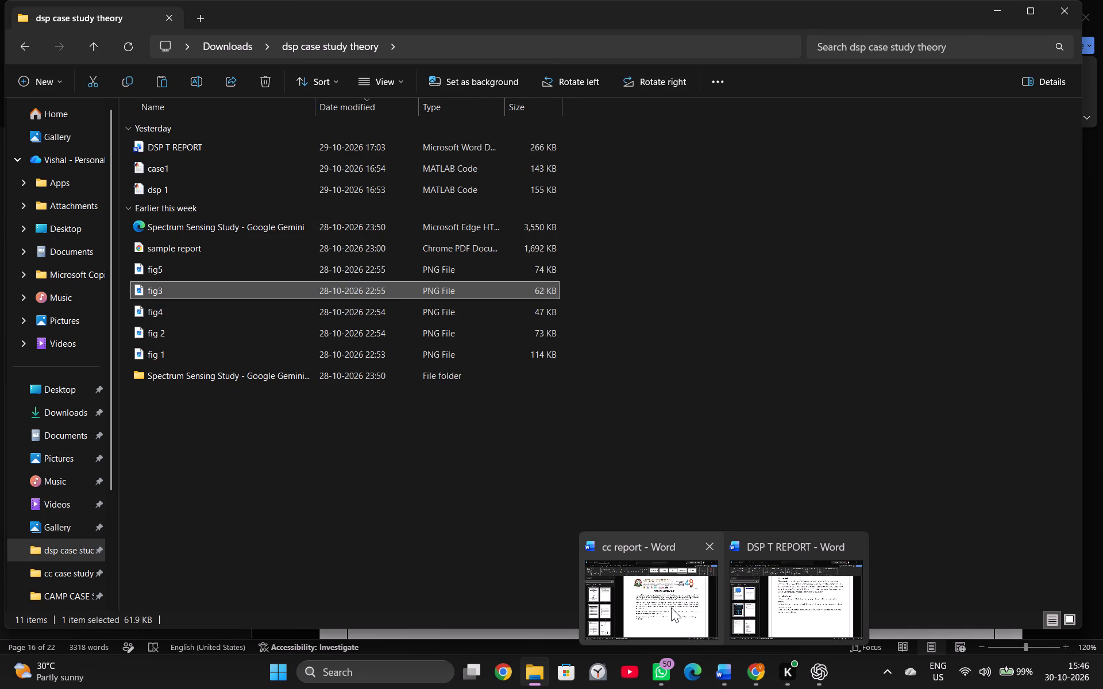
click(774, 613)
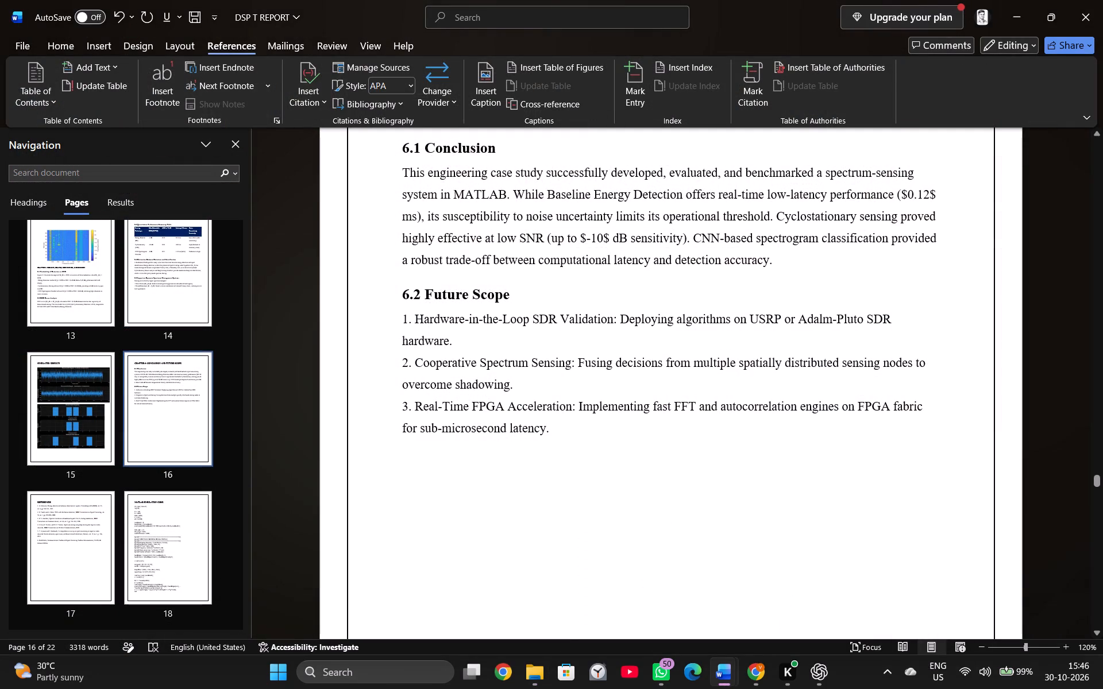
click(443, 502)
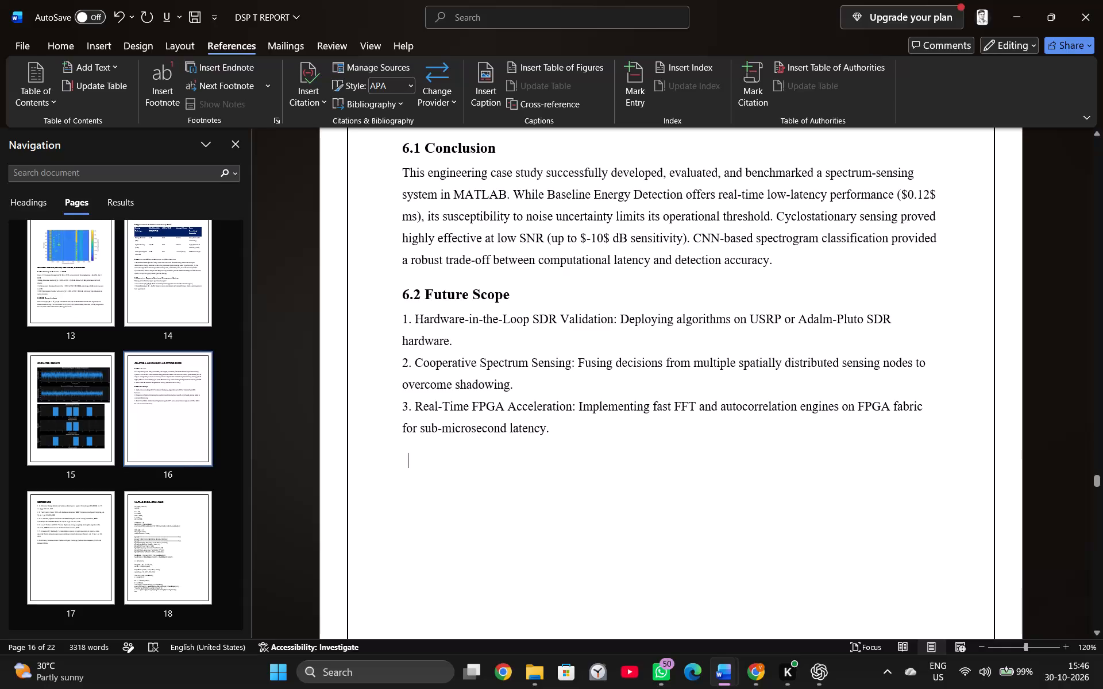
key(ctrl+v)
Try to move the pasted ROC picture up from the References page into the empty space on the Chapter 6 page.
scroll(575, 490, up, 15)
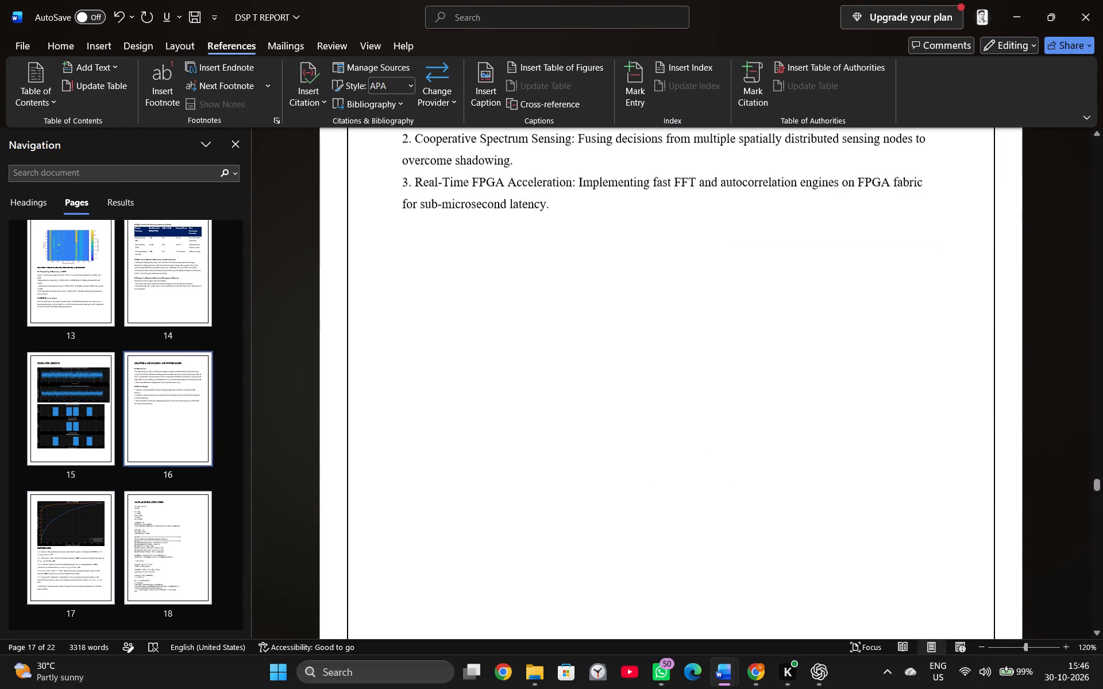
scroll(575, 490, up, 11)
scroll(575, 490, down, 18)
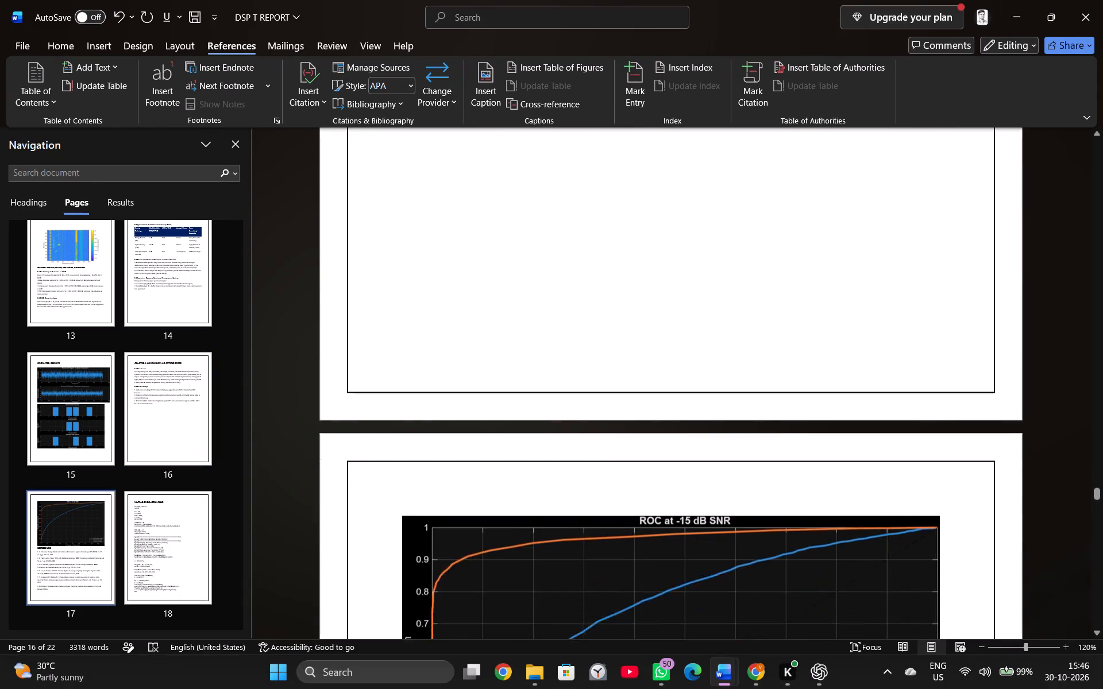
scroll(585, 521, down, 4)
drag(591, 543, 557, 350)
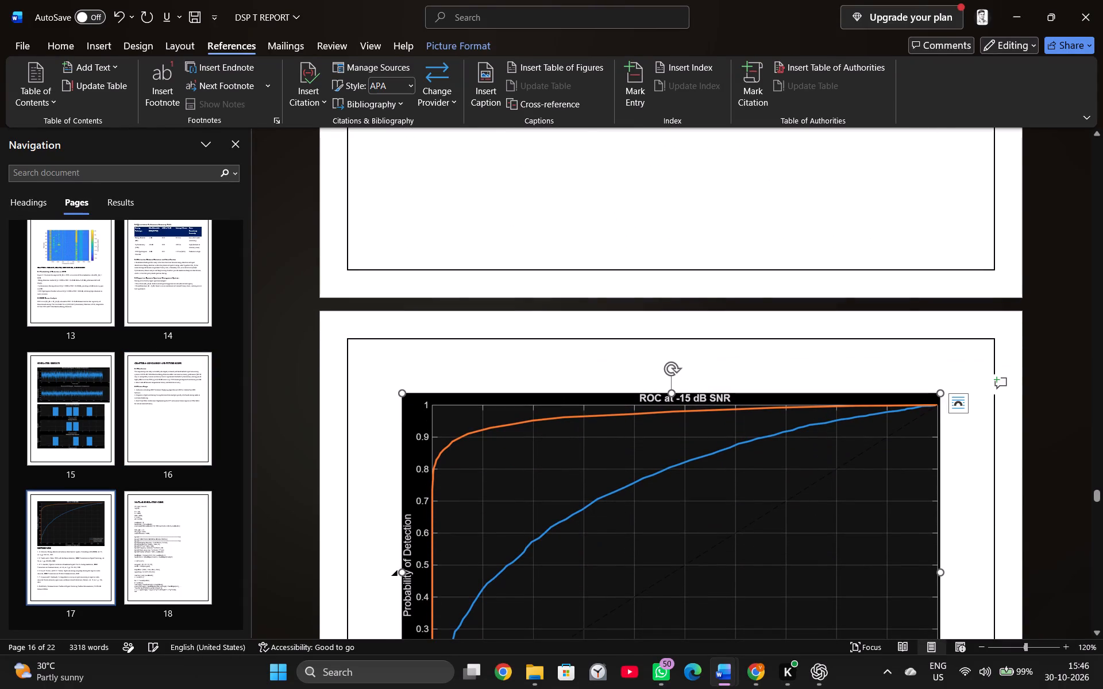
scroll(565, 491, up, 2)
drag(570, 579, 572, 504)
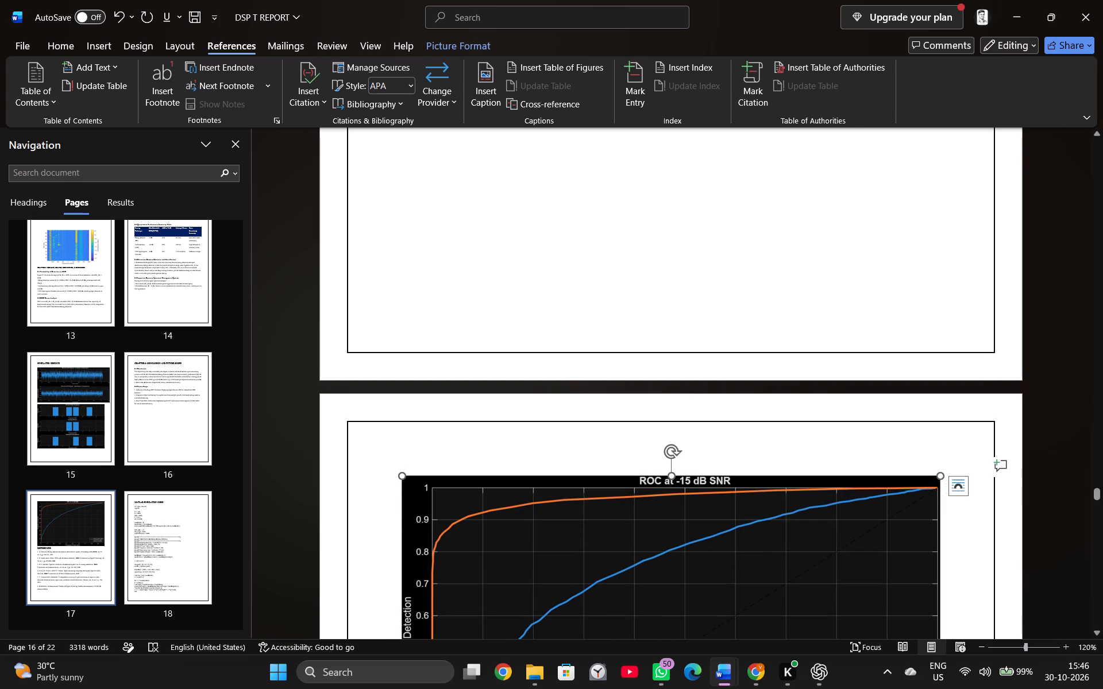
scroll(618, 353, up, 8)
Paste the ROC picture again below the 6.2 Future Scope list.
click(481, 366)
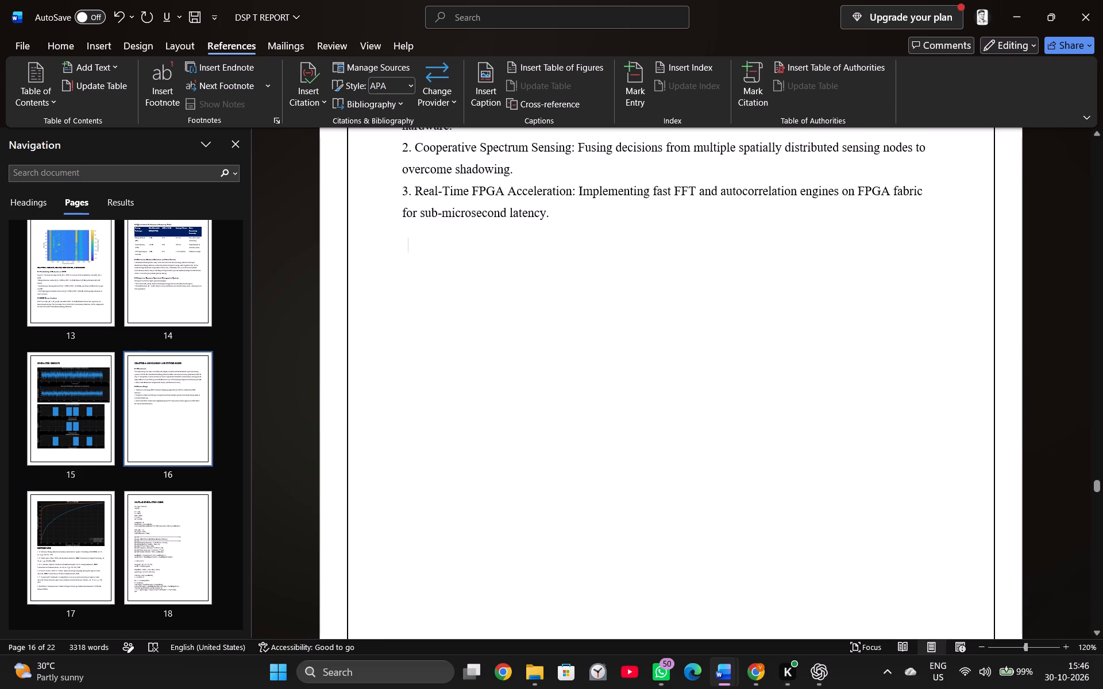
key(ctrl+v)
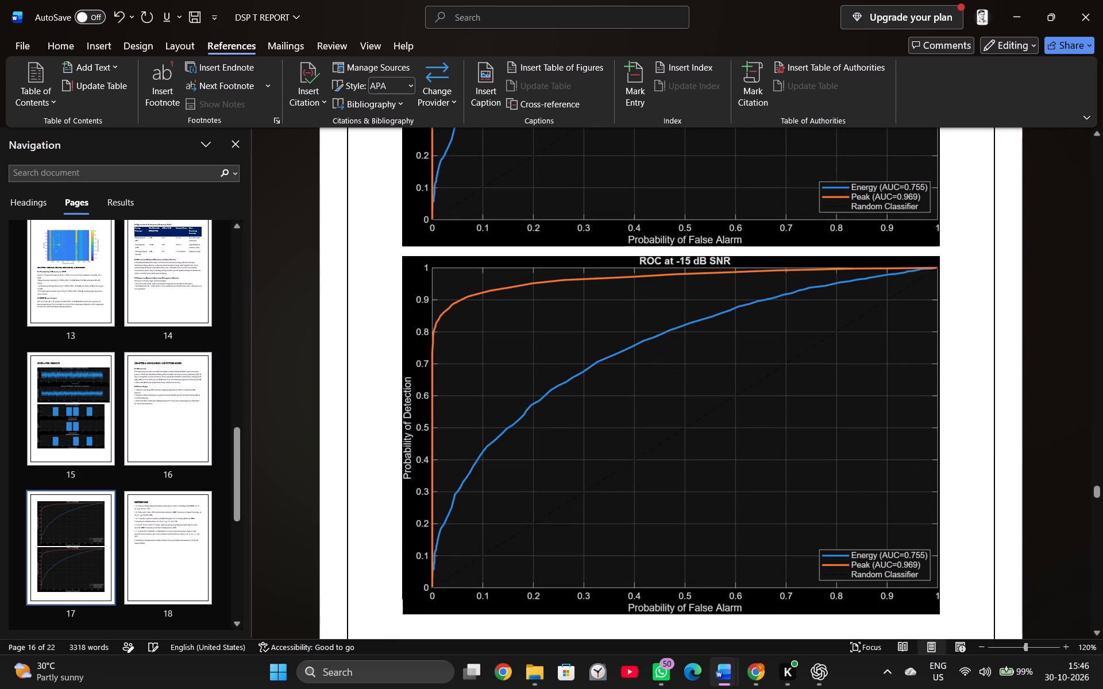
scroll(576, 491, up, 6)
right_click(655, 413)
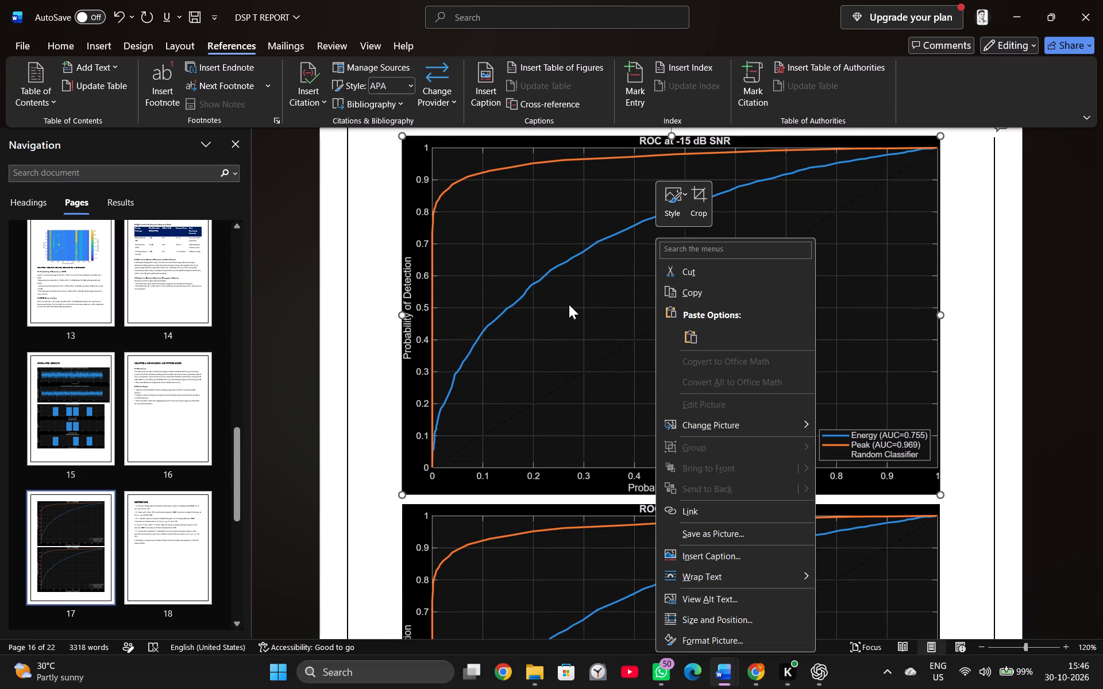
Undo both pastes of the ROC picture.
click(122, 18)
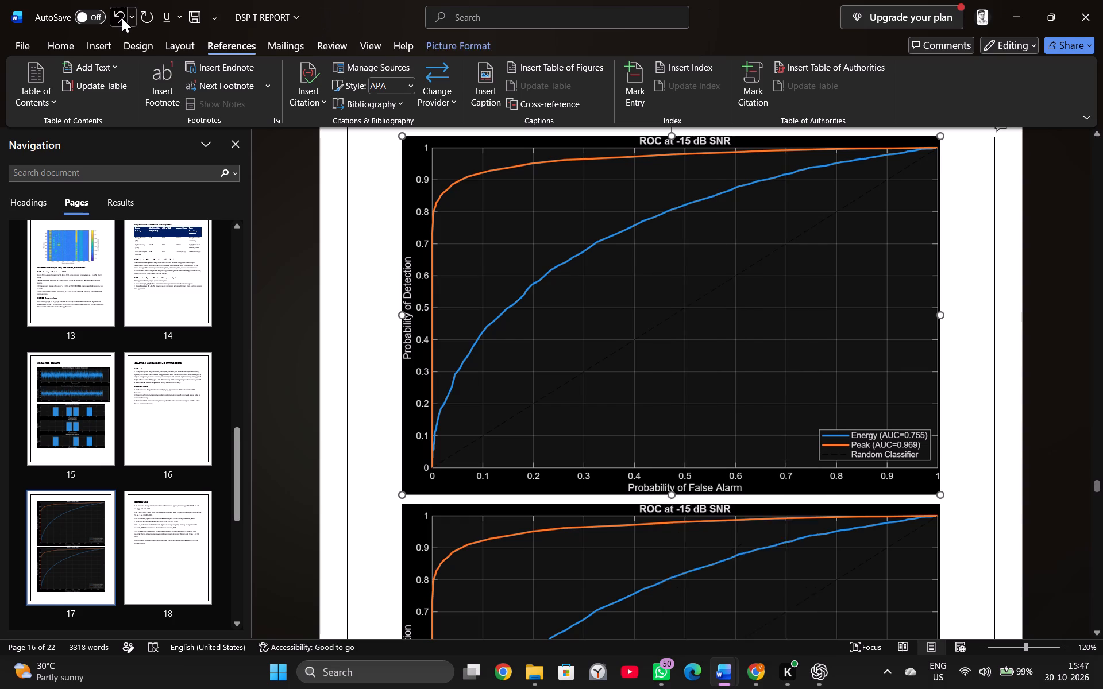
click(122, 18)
Look back over the report's earlier chapters and save DSP T REPORT.
scroll(550, 552, up, 6)
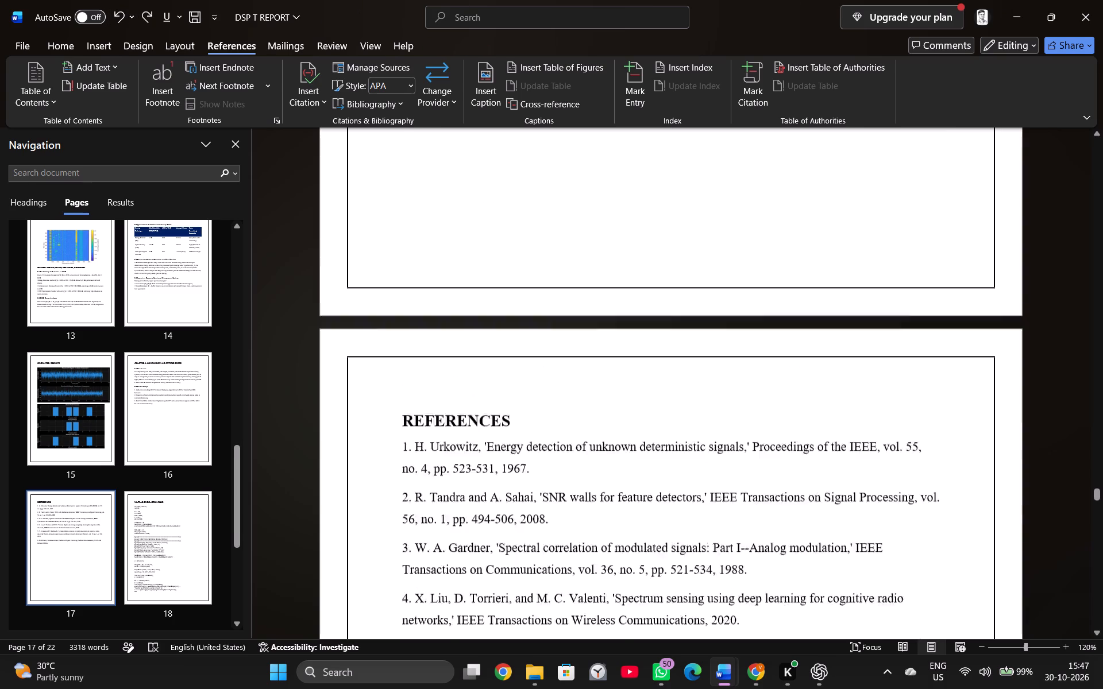
scroll(550, 552, up, 20)
scroll(550, 552, up, 9)
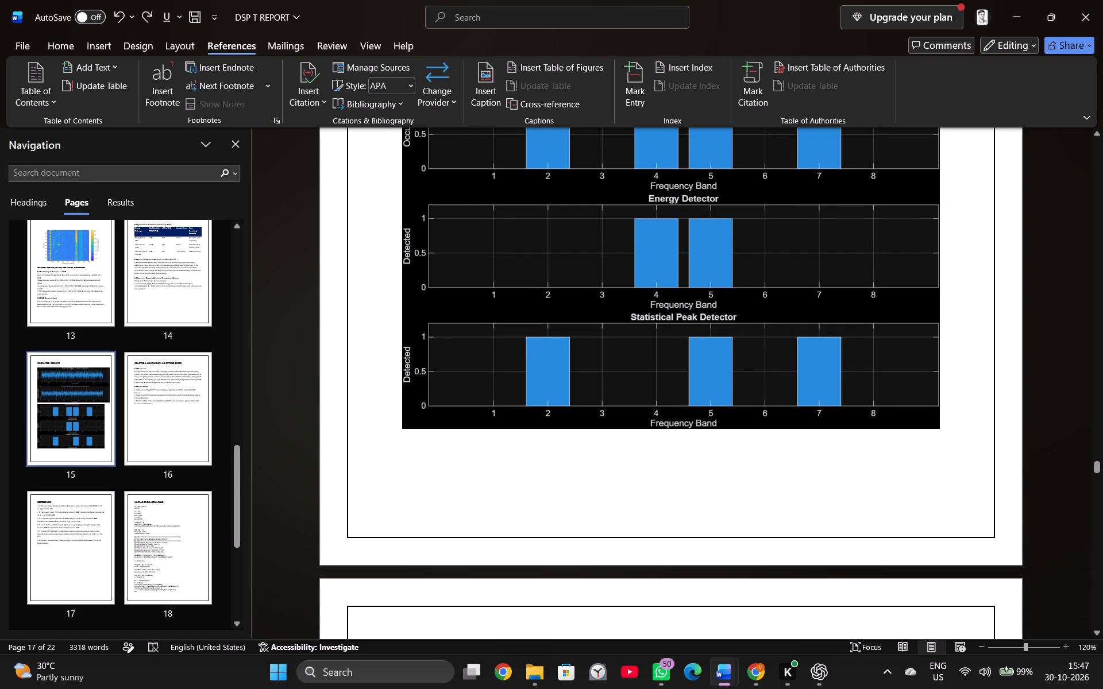
scroll(547, 556, up, 9)
scroll(577, 583, up, 20)
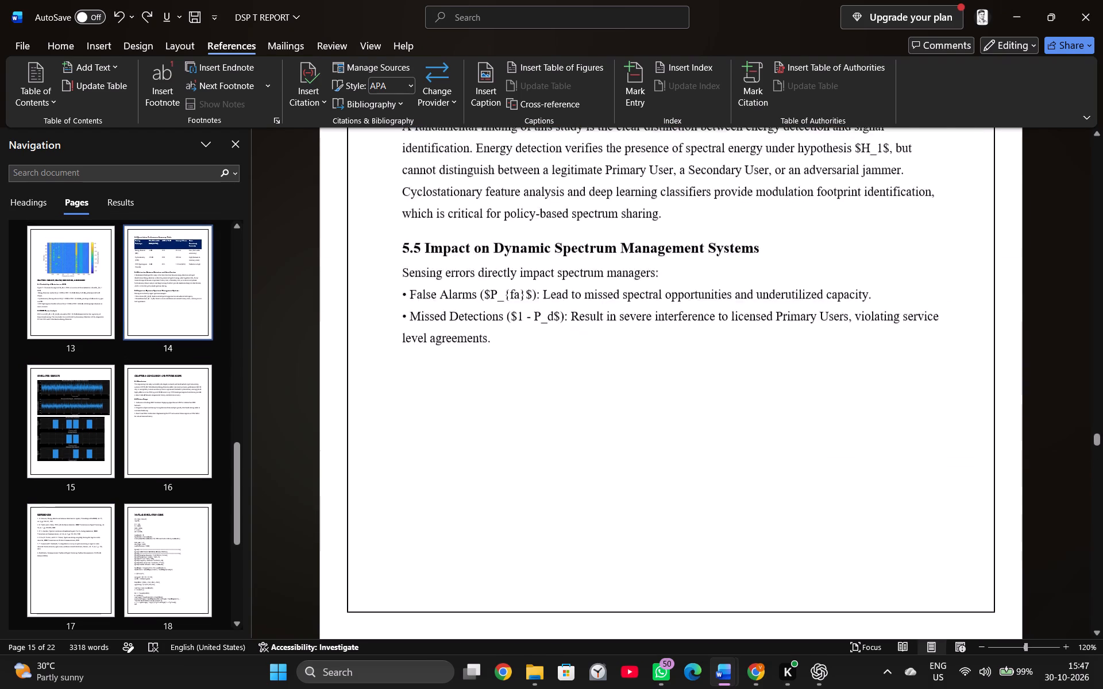
scroll(577, 583, up, 20)
scroll(577, 583, up, 20)
scroll(577, 583, up, 7)
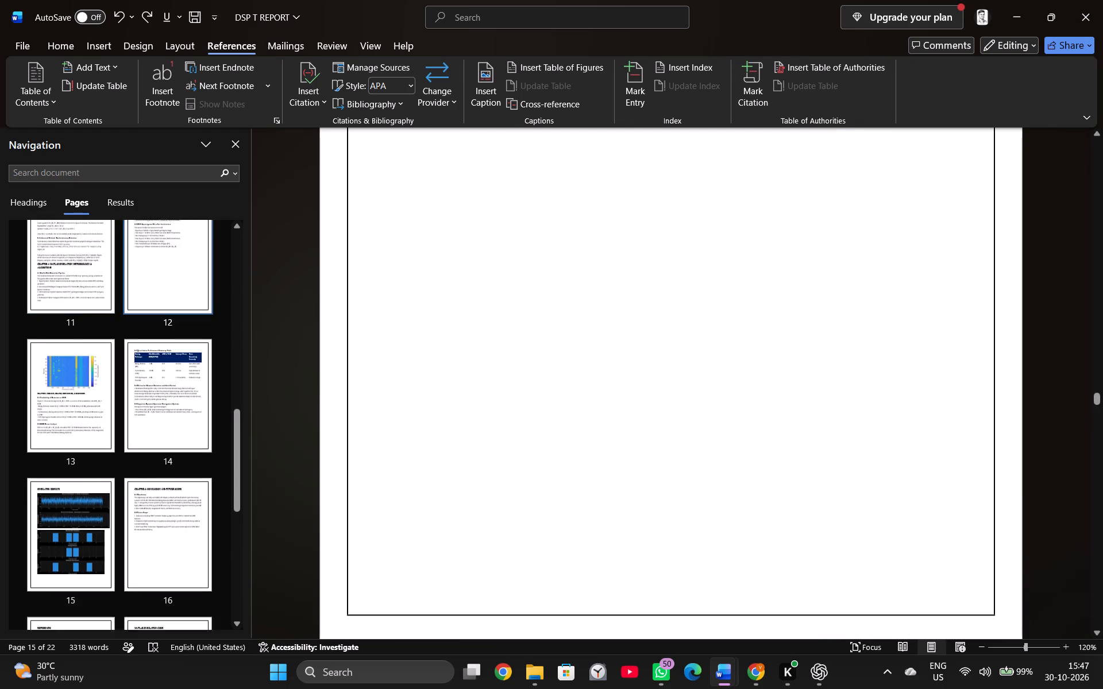
scroll(577, 583, up, 20)
scroll(577, 583, up, 20)
scroll(577, 583, up, 3)
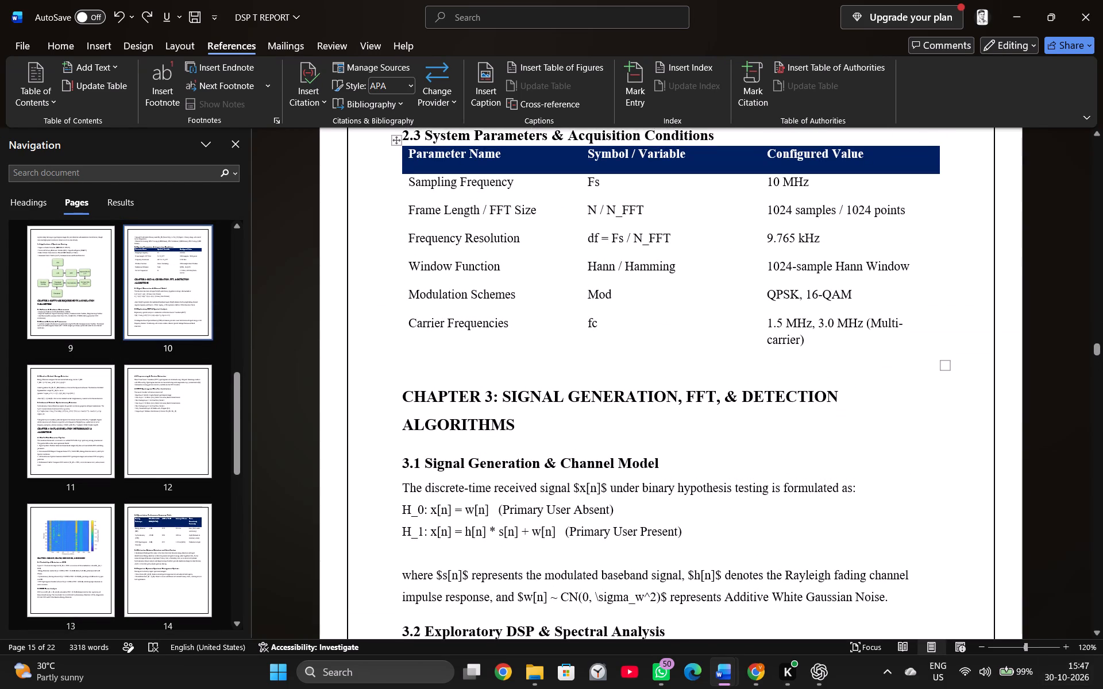
key(ctrl+s)
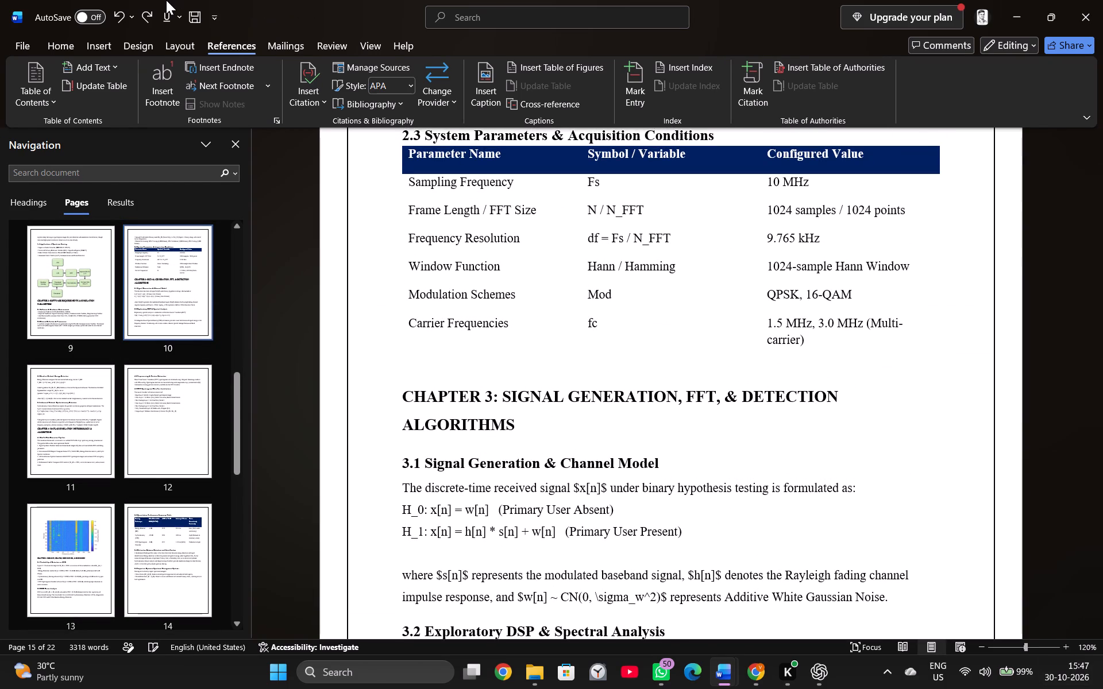
Narrow the TABLE OF CONTENTS table so its right edge sits inside the page border, and save DSP T REPORT.
scroll(689, 270, up, 20)
scroll(689, 270, up, 9)
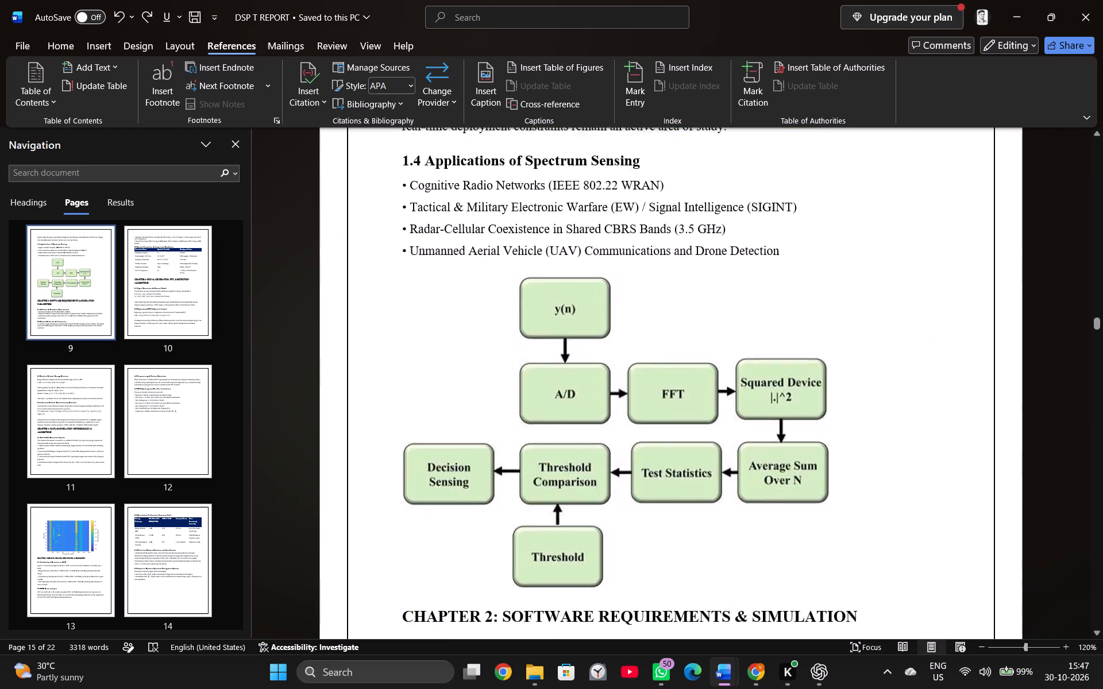
scroll(688, 264, up, 20)
scroll(688, 264, up, 20)
scroll(688, 264, up, 20)
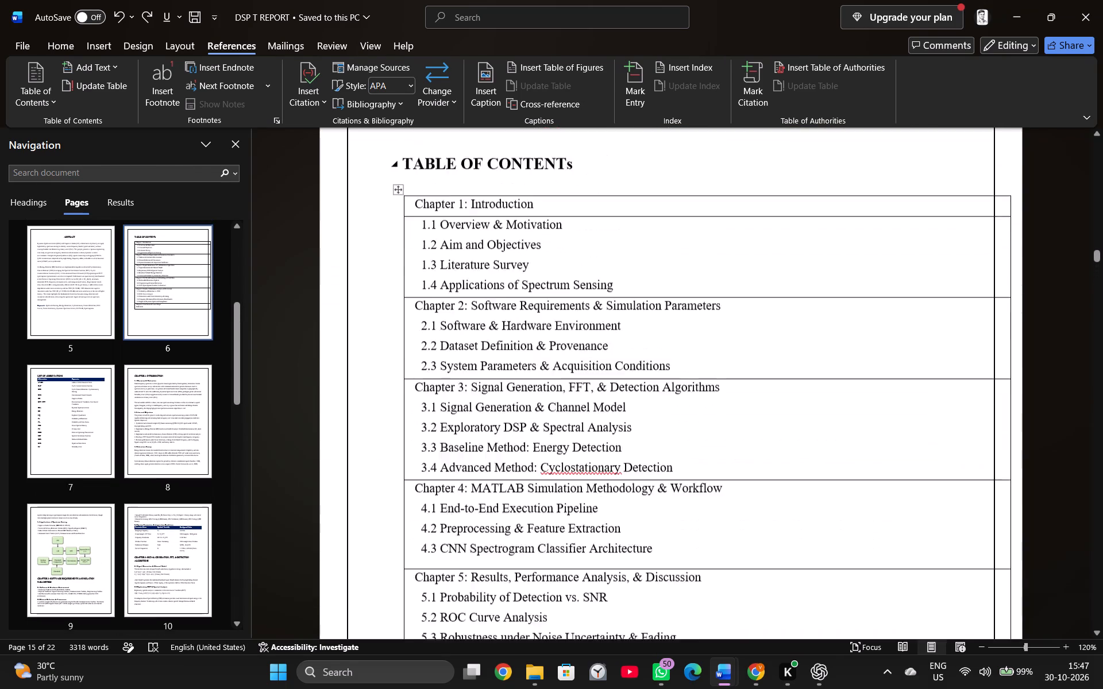
scroll(688, 264, up, 20)
scroll(688, 264, up, 11)
scroll(688, 264, down, 20)
scroll(688, 264, down, 6)
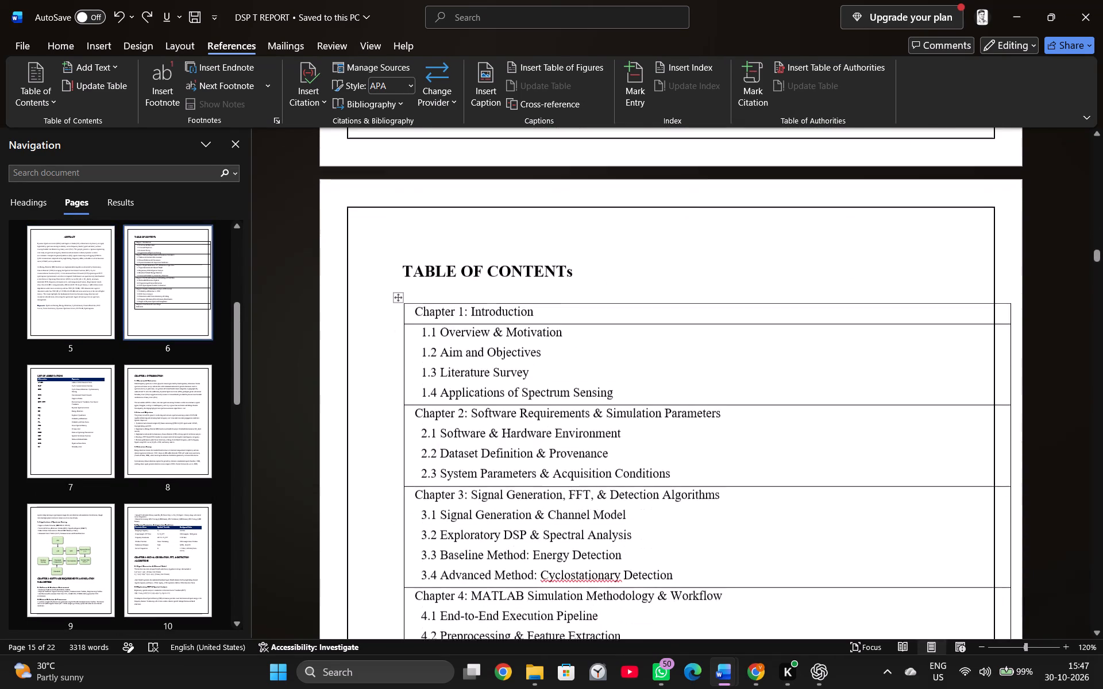
scroll(680, 315, down, 8)
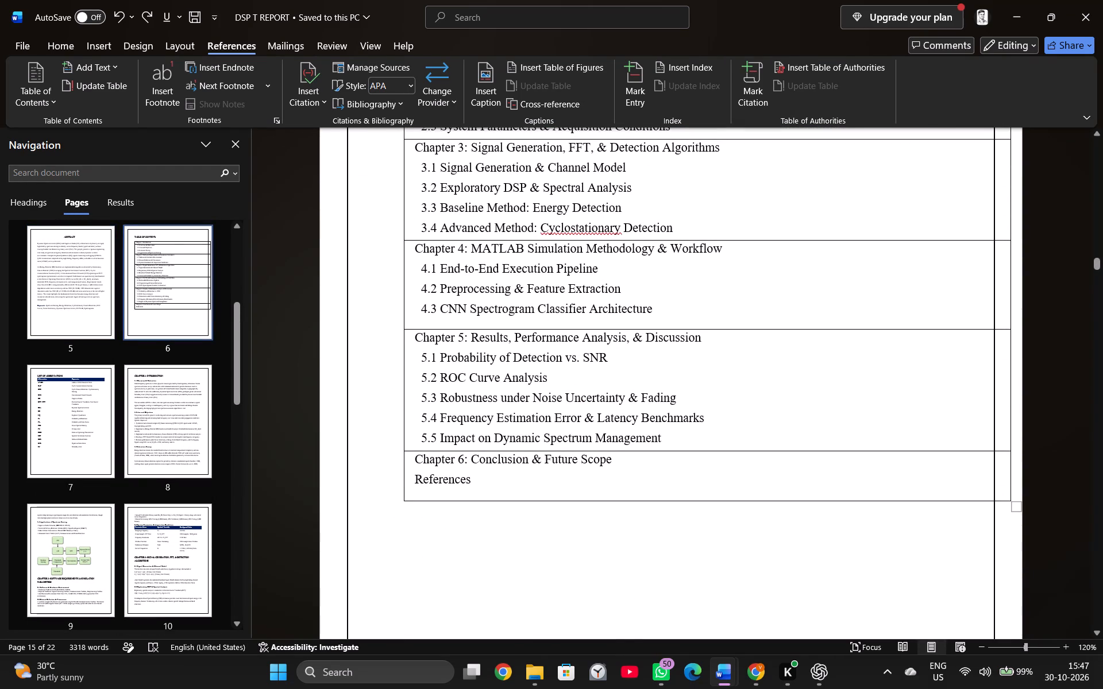
drag(1015, 506, 985, 497)
click(985, 497)
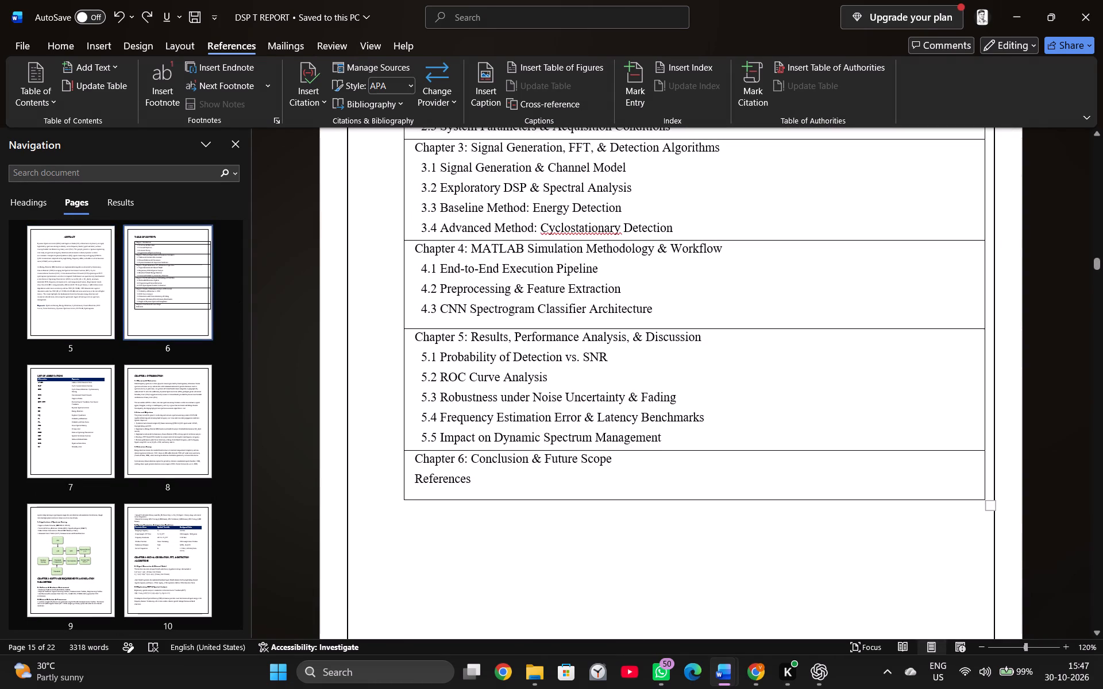
scroll(816, 433, up, 4)
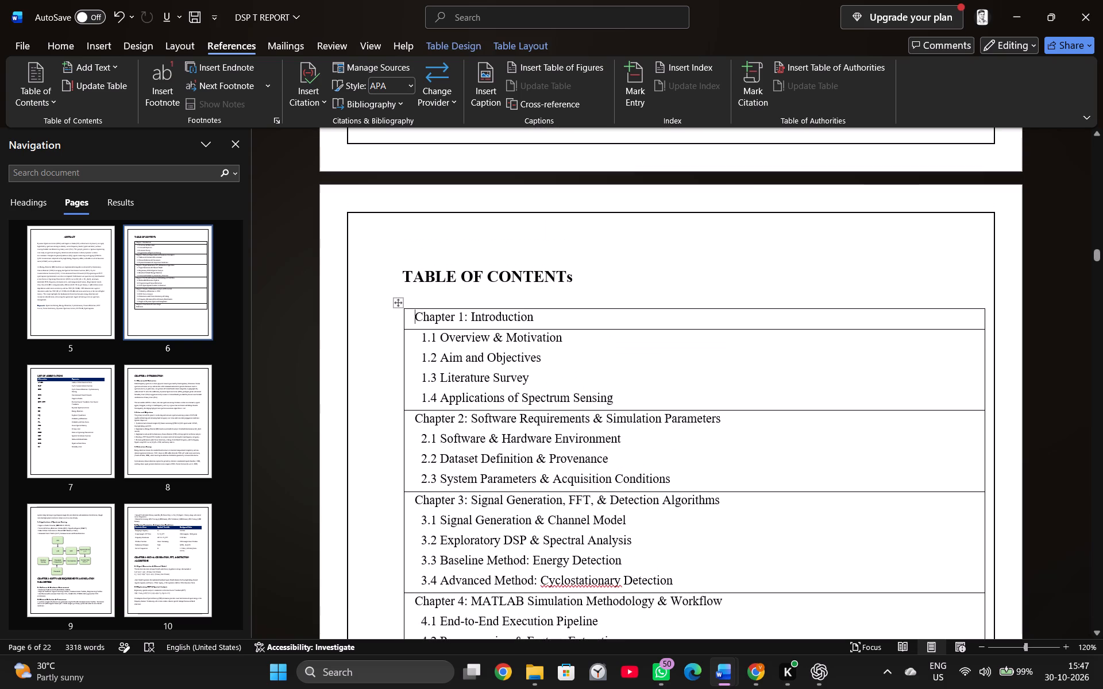
click(724, 272)
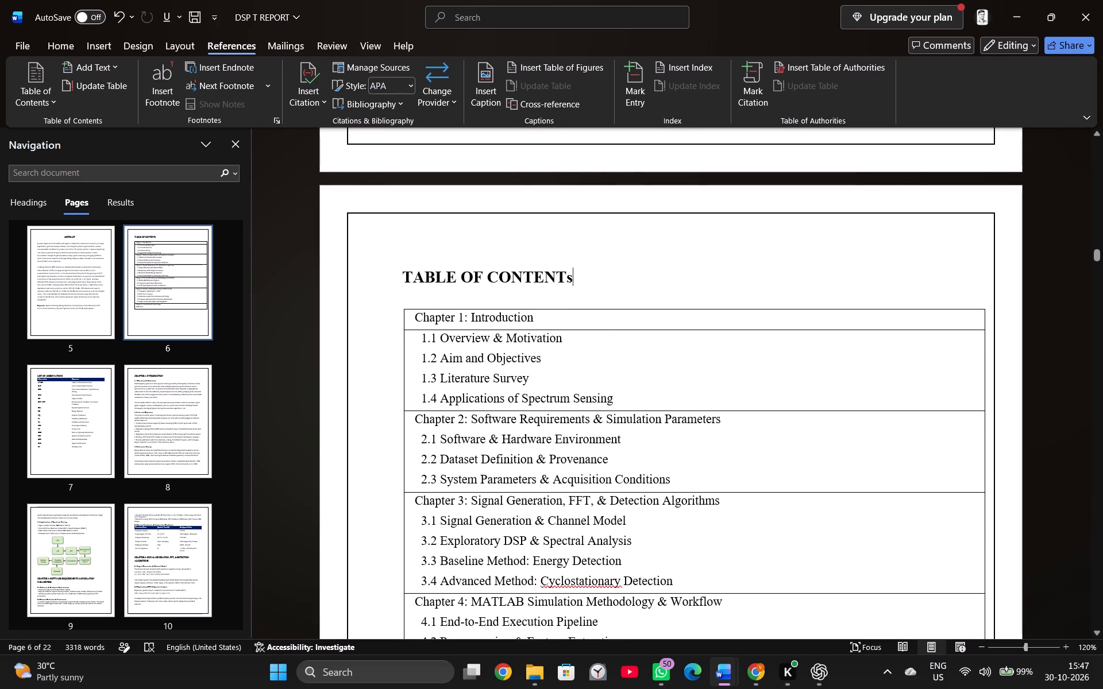
key(ctrl+s)
Switch to File Explorer and look over the files in the dsp case study theory folder, clearing the file selection.
click(533, 624)
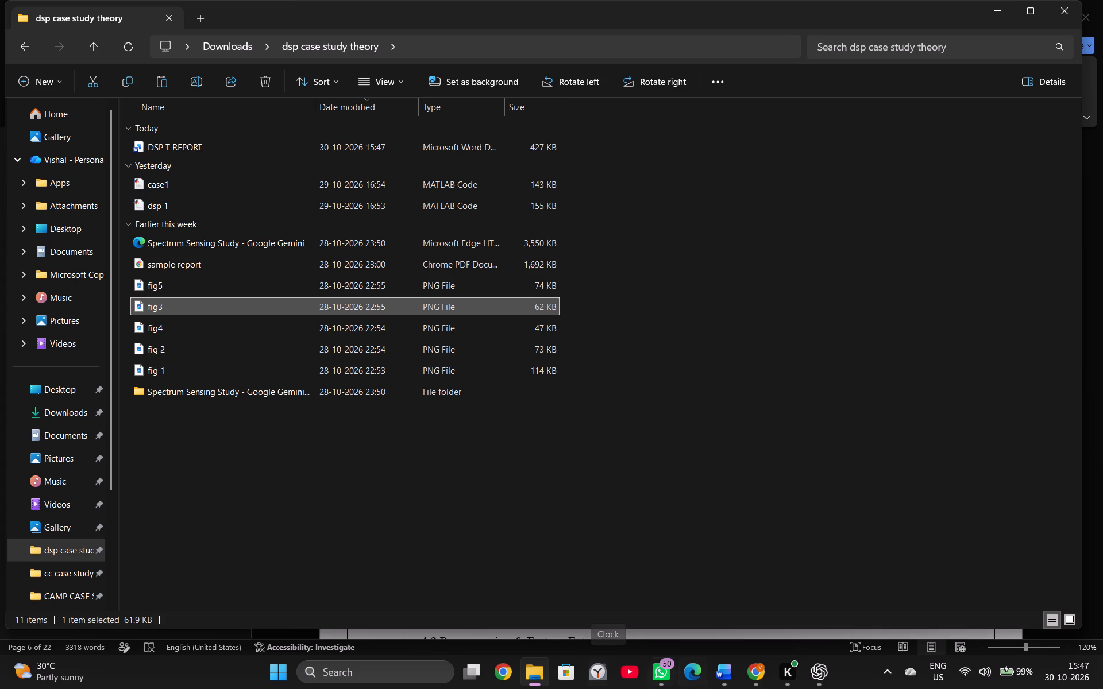
scroll(438, 474, up, 4)
click(531, 528)
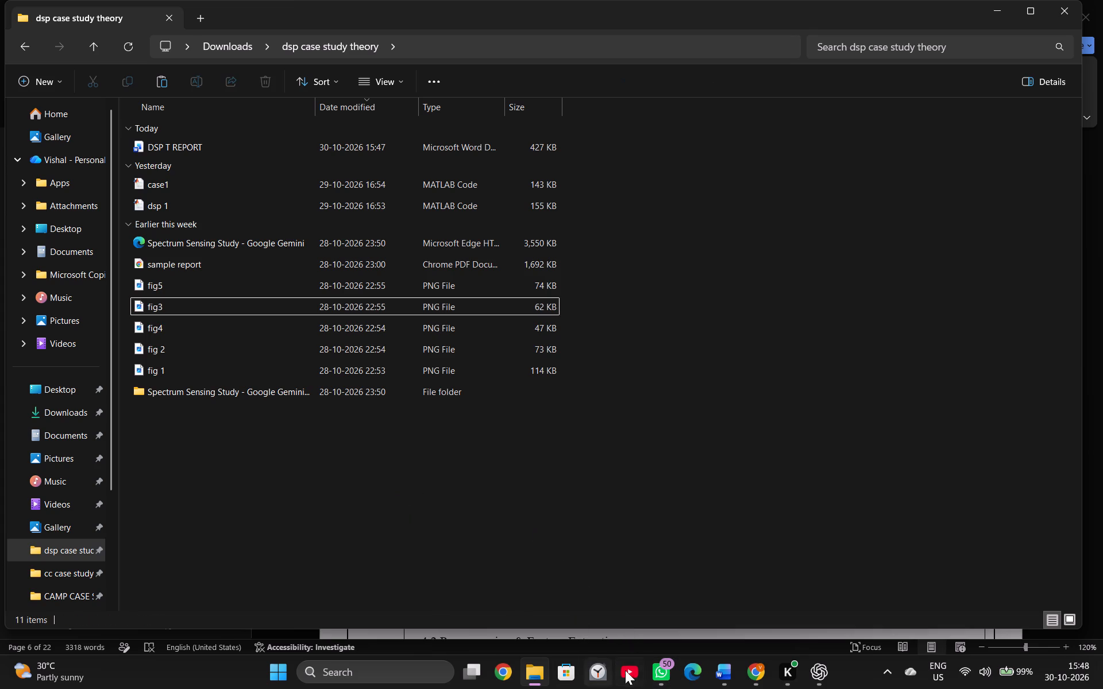
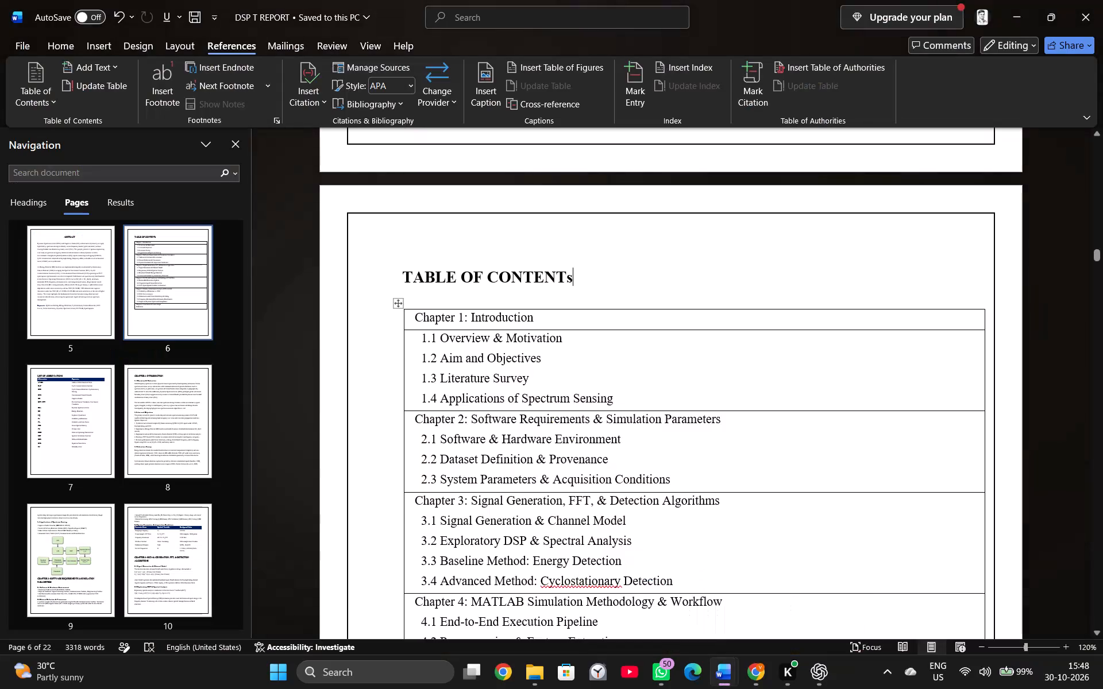
Look back over the front pages of DSP T REPORT before the table of contents, including the declaration page.
scroll(562, 522, up, 20)
scroll(562, 522, up, 17)
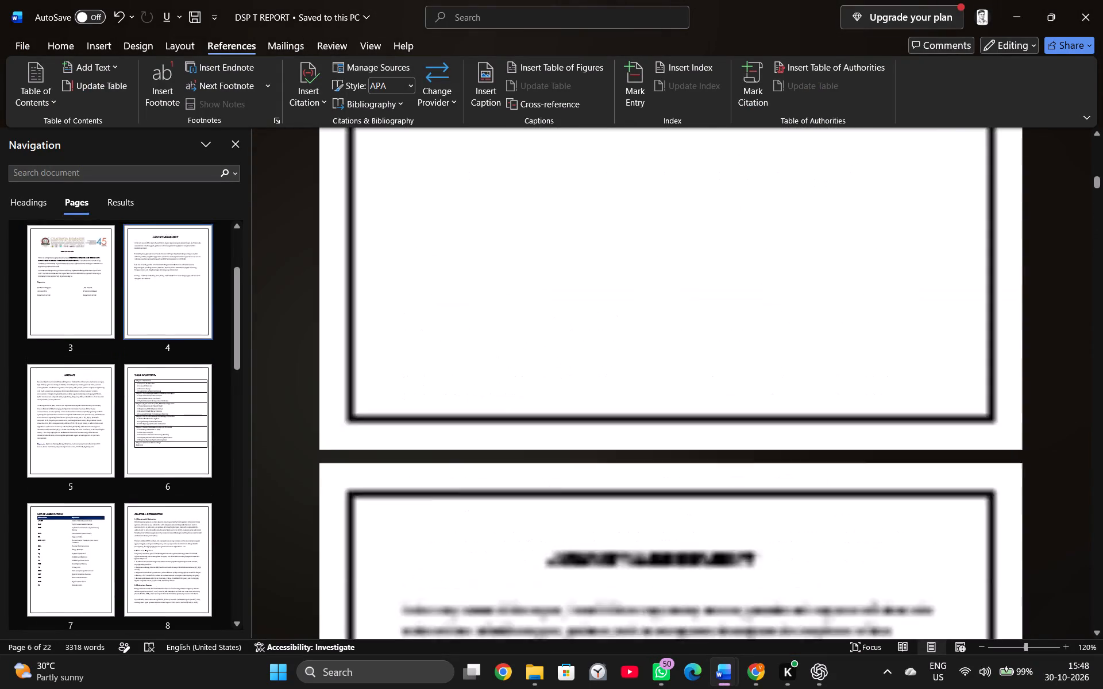
scroll(562, 522, up, 1)
scroll(562, 522, down, 7)
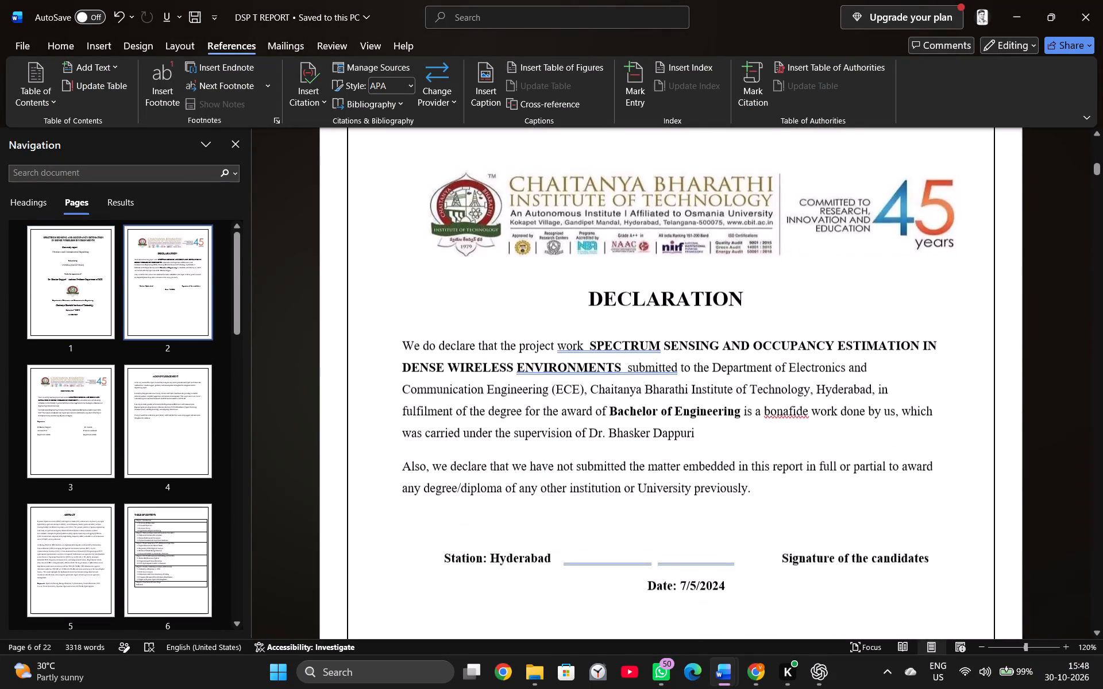
scroll(562, 522, down, 1)
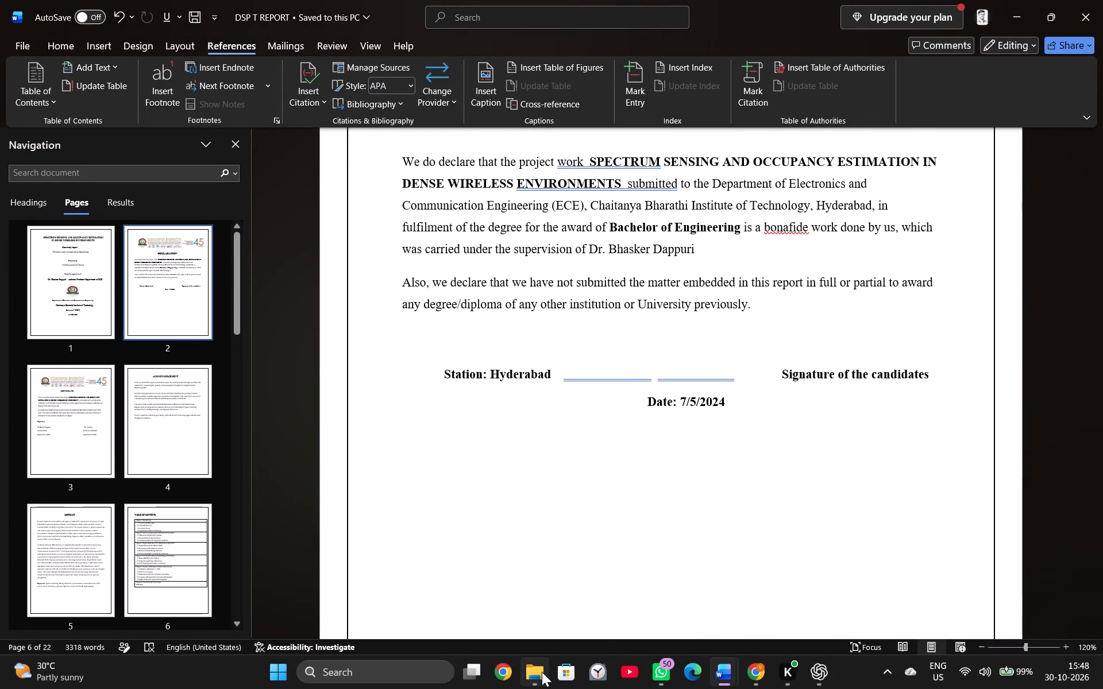
Switch to File Explorer and go from the dsp case study theory folder to the Downloads folder.
click(511, 578)
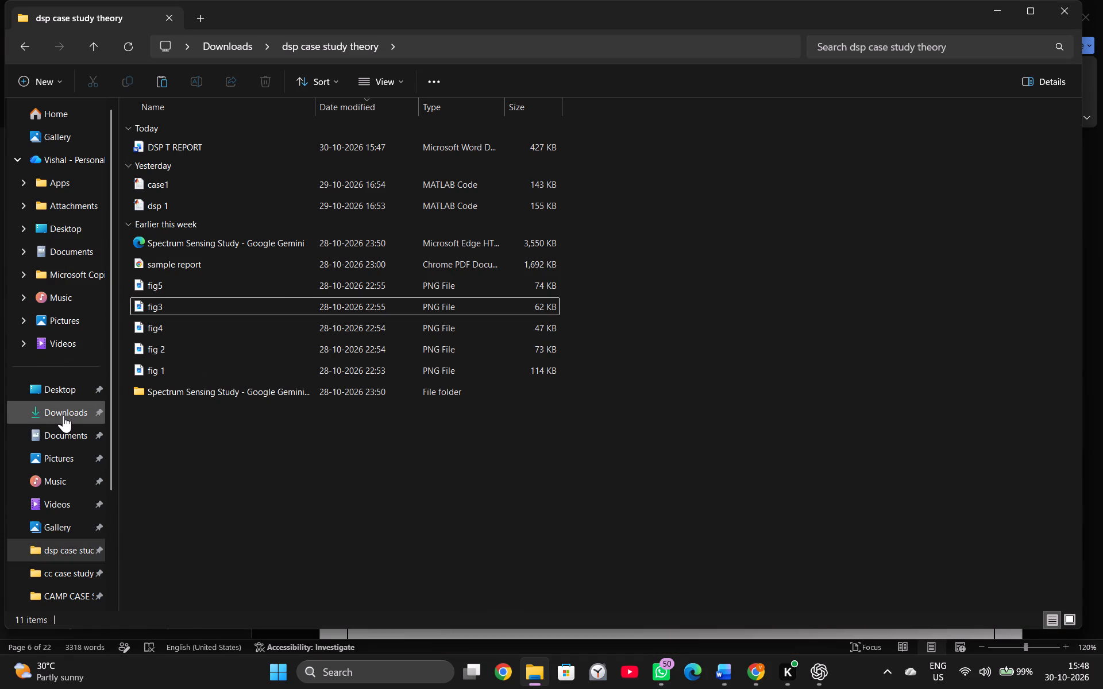
double_click(63, 415)
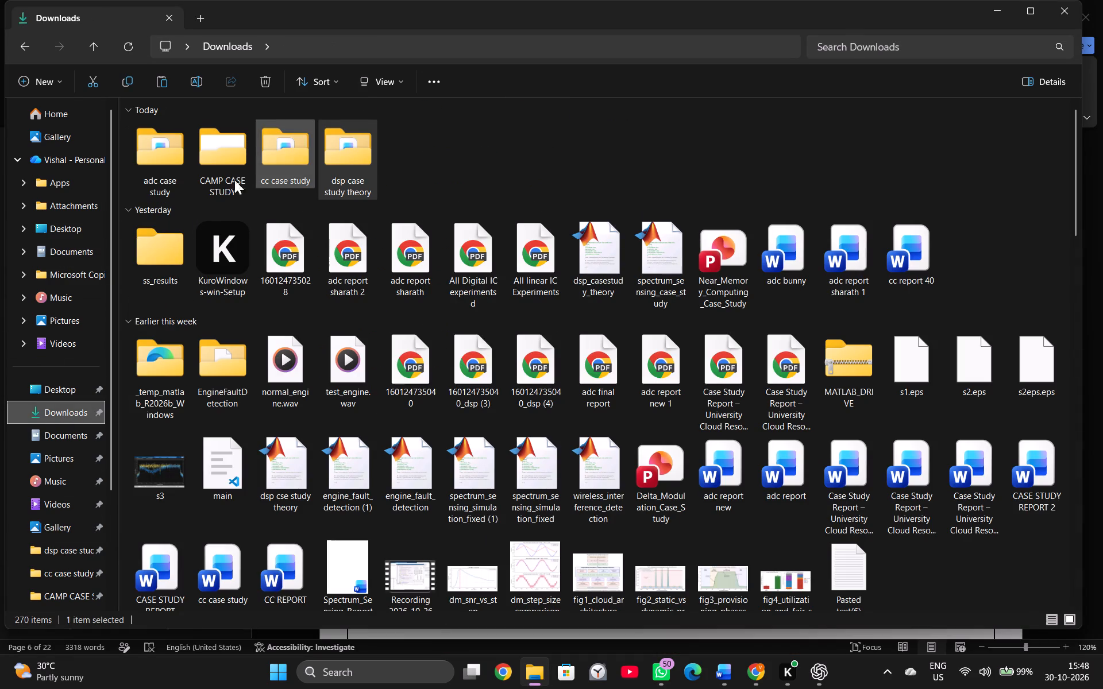